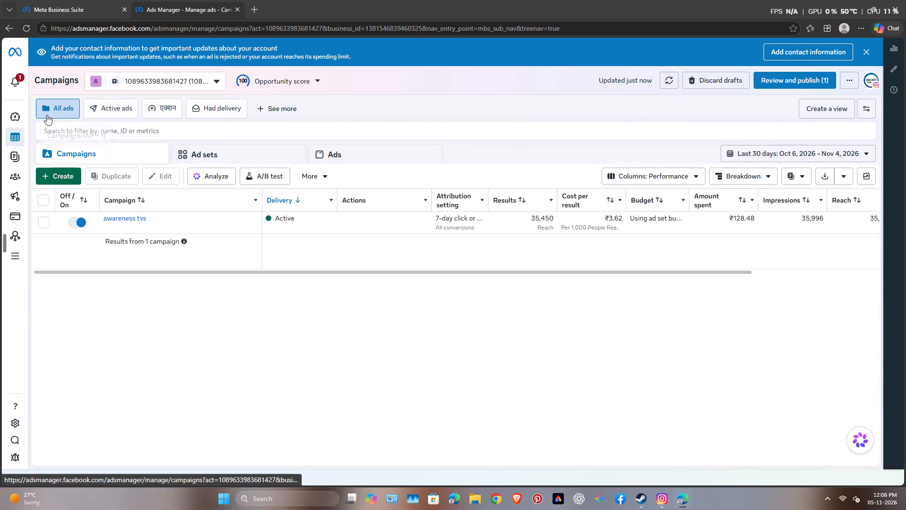
# Create a new Auction campaign with the Leads objective and continue to its setup.
pyautogui.click(43, 136)
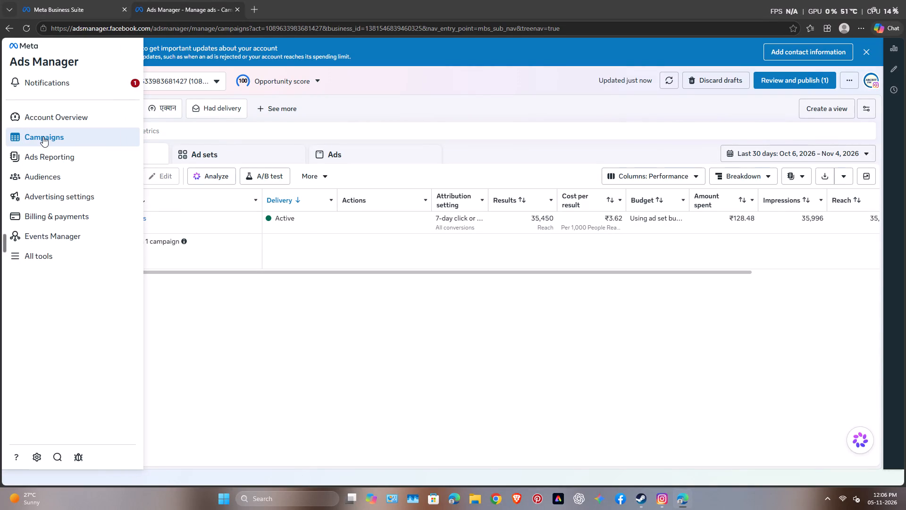
pyautogui.click(156, 356)
pyautogui.click(67, 177)
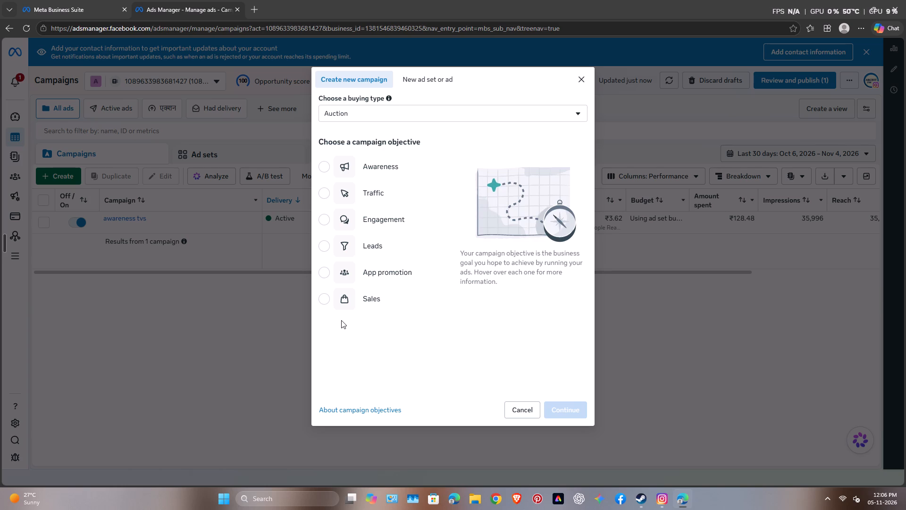
pyautogui.click(327, 246)
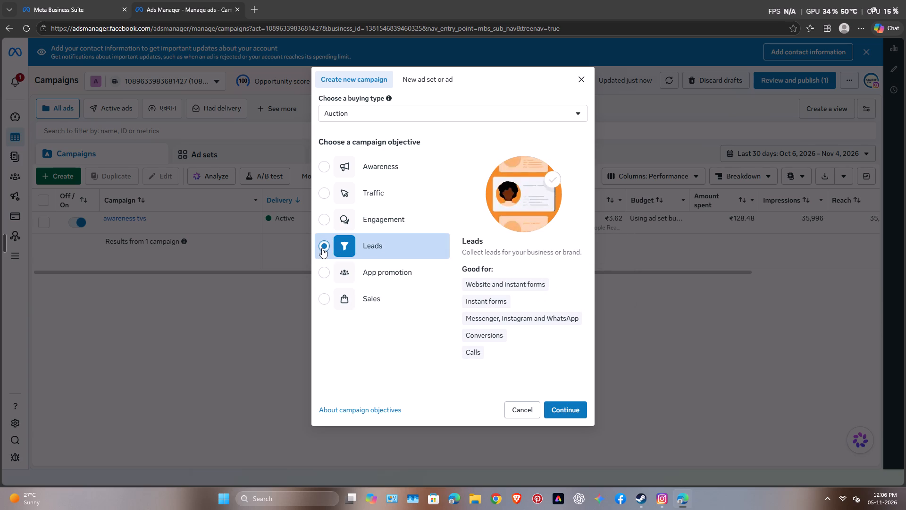
pyautogui.click(572, 409)
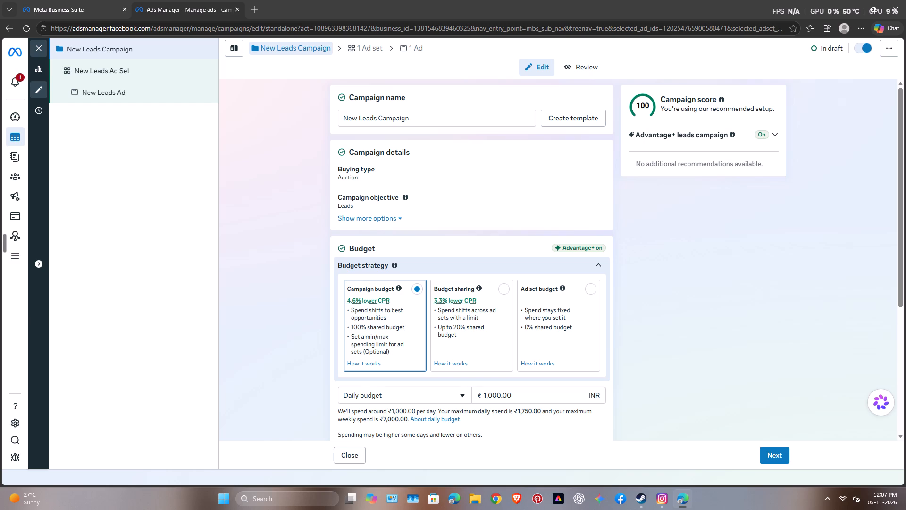
# Rename the new leads campaign as "Archit TVS Whatsapp messages".
pyautogui.click(405, 122)
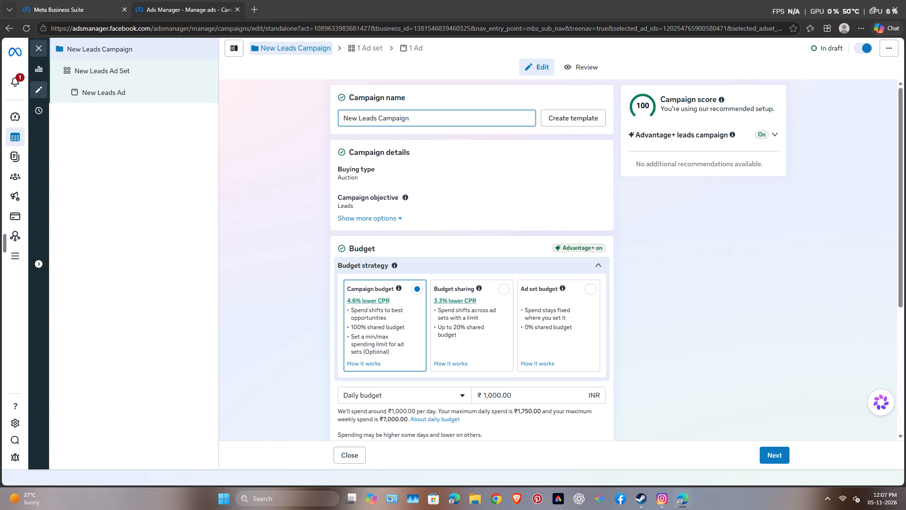
pyautogui.press('BackSpace')
pyautogui.press('BackSpace')
pyautogui.press('BackSpace')
pyautogui.press('BackSpace')
pyautogui.press('BackSpace')
pyautogui.press('BackSpace')
pyautogui.press('BackSpace')
pyautogui.press('BackSpace')
pyautogui.press('BackSpace')
pyautogui.press('BackSpace')
pyautogui.press('BackSpace')
pyautogui.press('BackSpace')
pyautogui.press('BackSpace')
pyautogui.press('BackSpace')
pyautogui.press('BackSpace')
pyautogui.press('BackSpace')
pyautogui.press('BackSpace')
pyautogui.press('BackSpace')
pyautogui.press('BackSpace')
pyautogui.press('BackSpace')
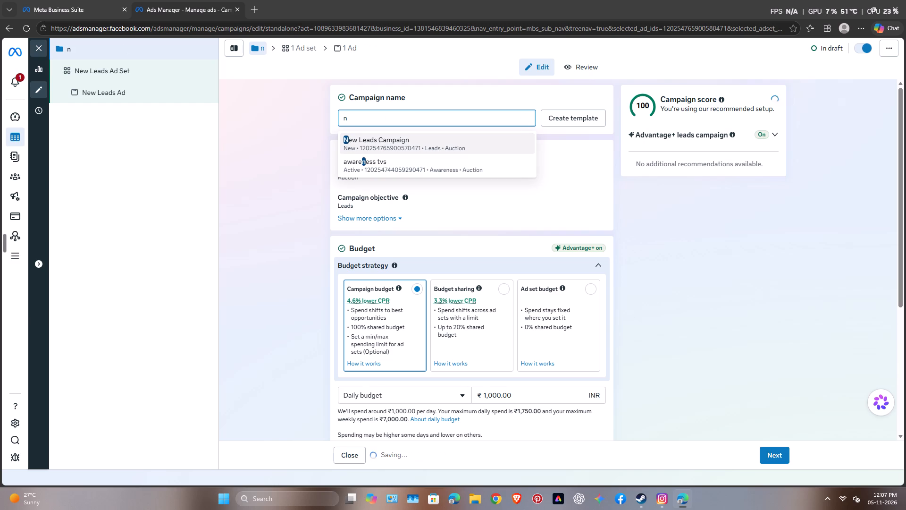
pyautogui.press('Right')
pyautogui.press('BackSpace')
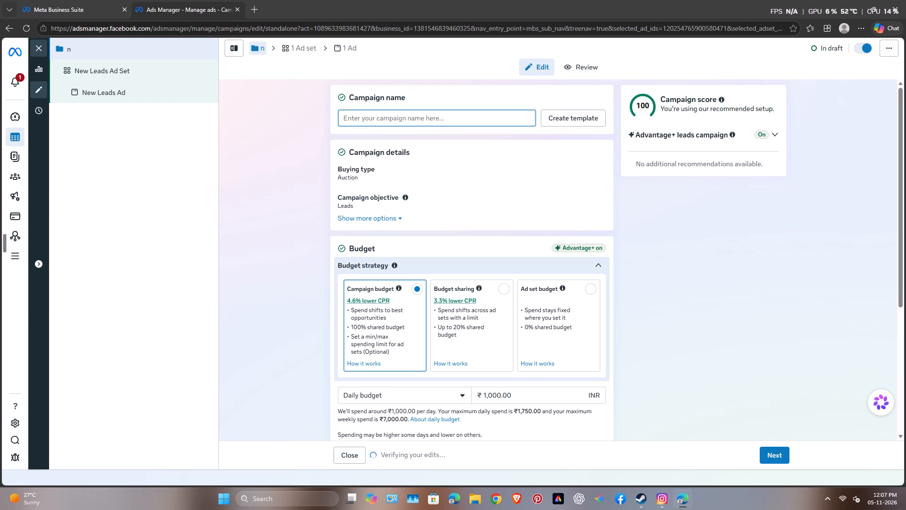
pyautogui.write('archit')
pyautogui.press('space')
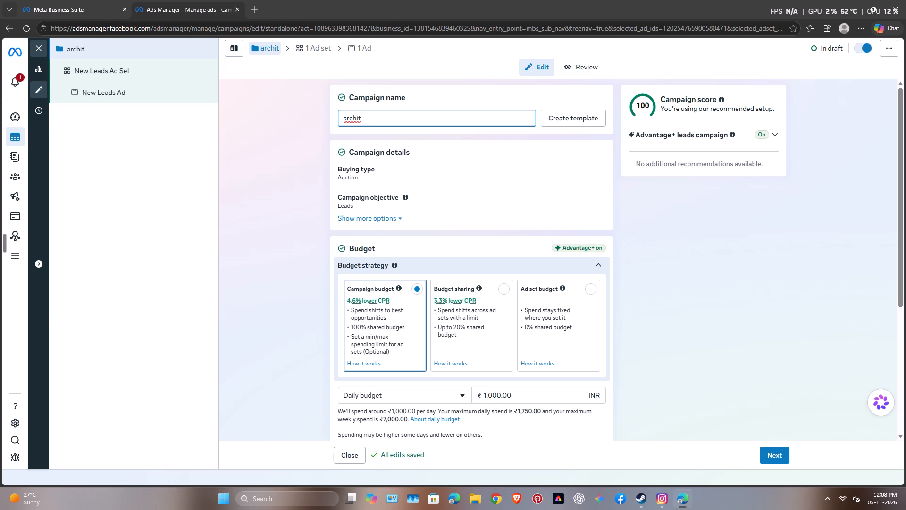
pyautogui.write('tvs')
pyautogui.press('space')
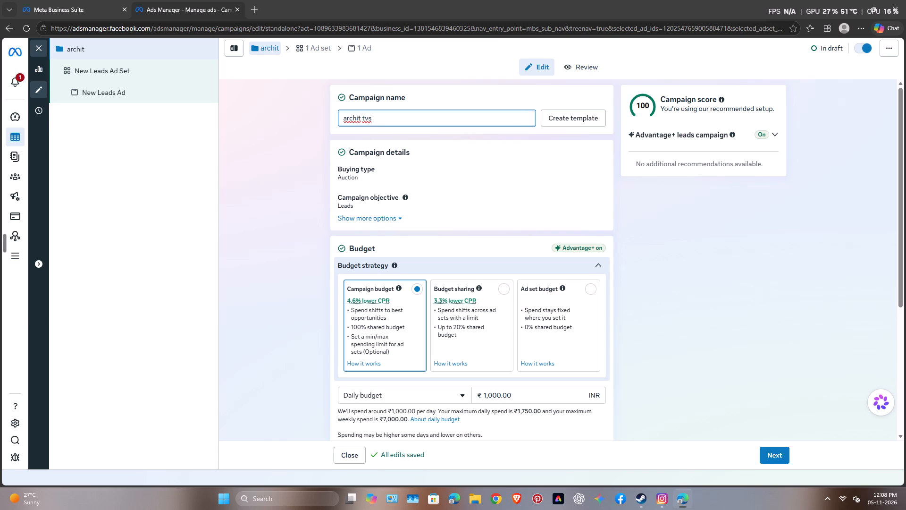
pyautogui.click(346, 119)
pyautogui.press('BackSpace')
pyautogui.press('a')
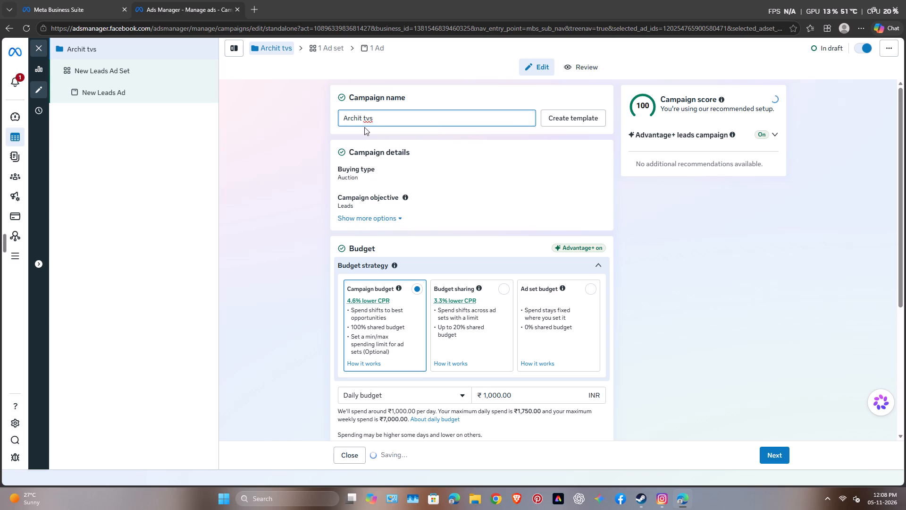
pyautogui.click(384, 121)
pyautogui.press('BackSpace')
pyautogui.press('BackSpace')
pyautogui.press('BackSpace')
pyautogui.press('BackSpace')
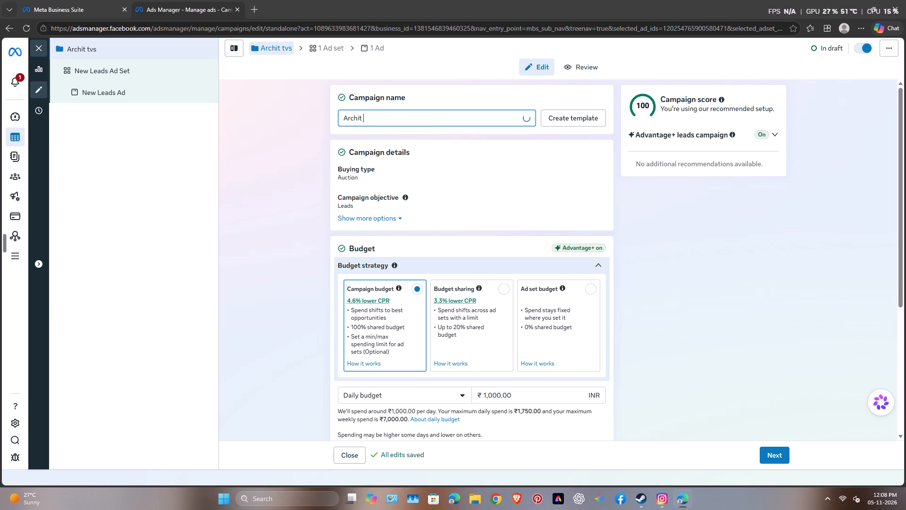
pyautogui.press('t')
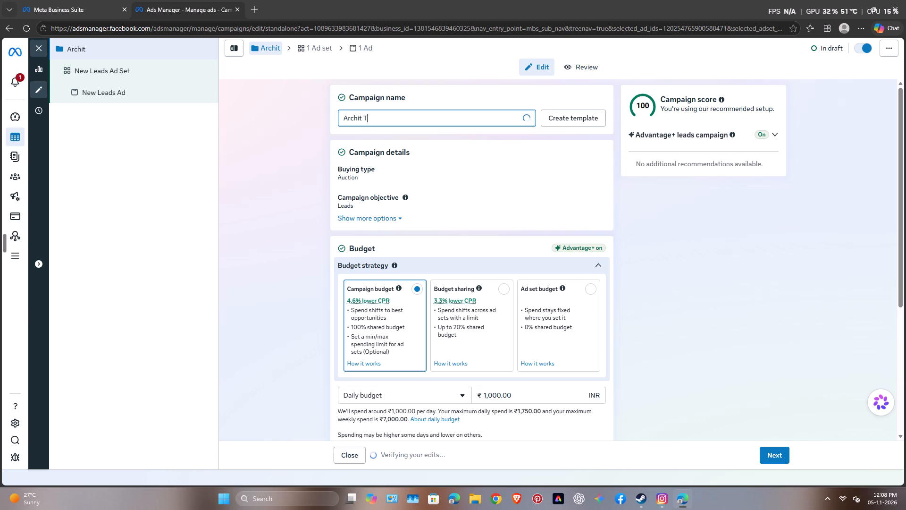
pyautogui.write('vs')
pyautogui.press('space')
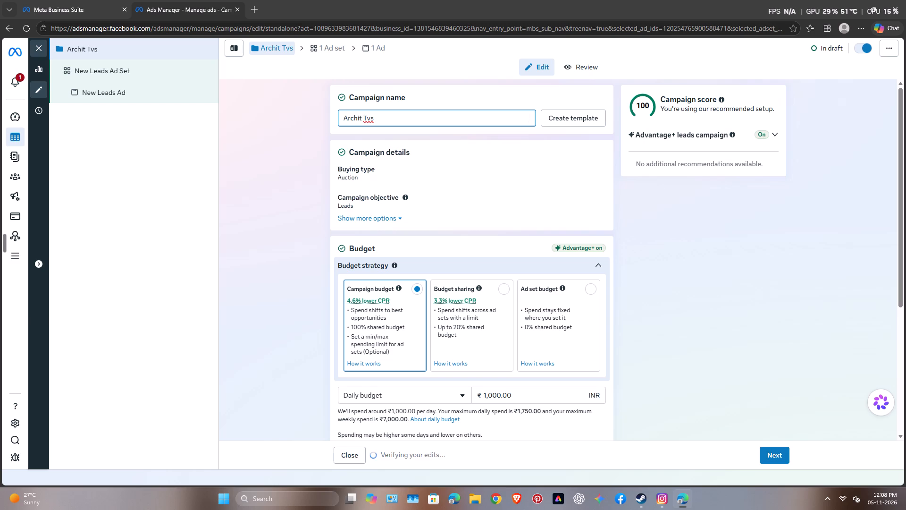
pyautogui.press('BackSpace')
pyautogui.press('BackSpace')
pyautogui.press('BackSpace')
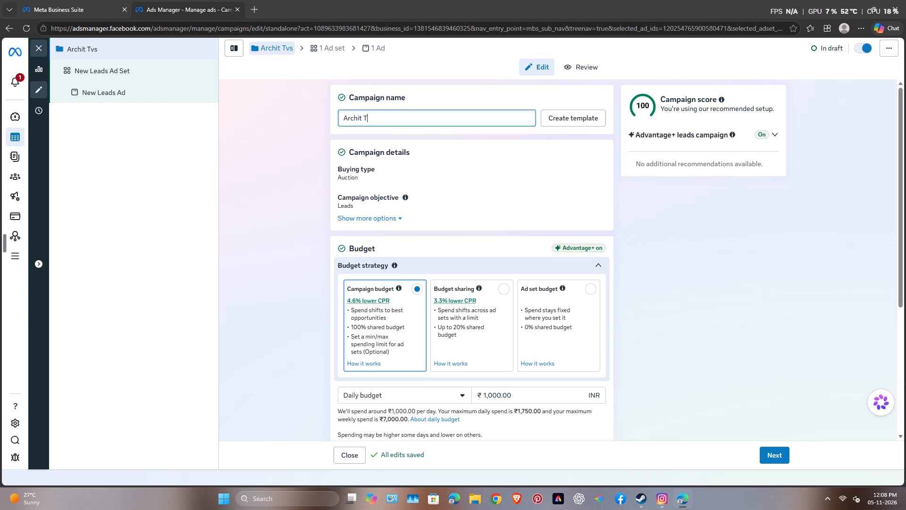
pyautogui.press('v')
pyautogui.press('s')
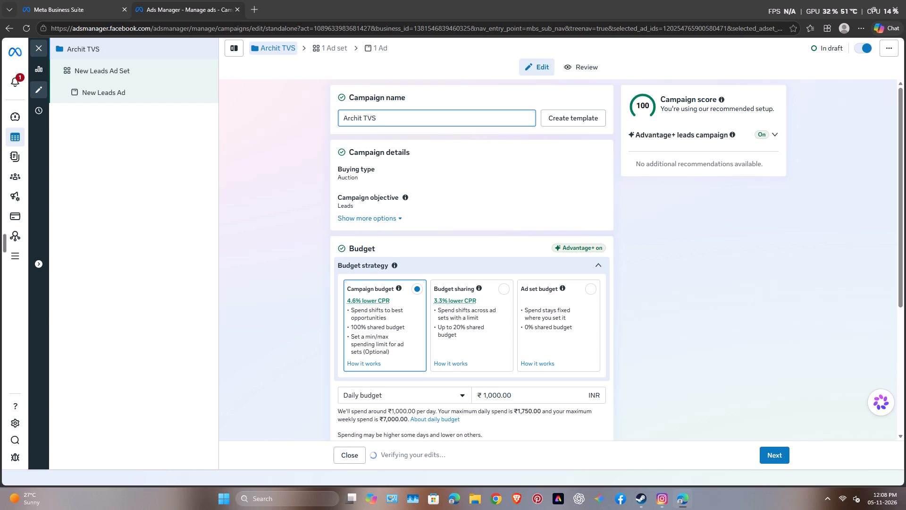
# Complete the campaign name after "Archit TVS" so that it reads "Archit TVS Whatsapp messages".
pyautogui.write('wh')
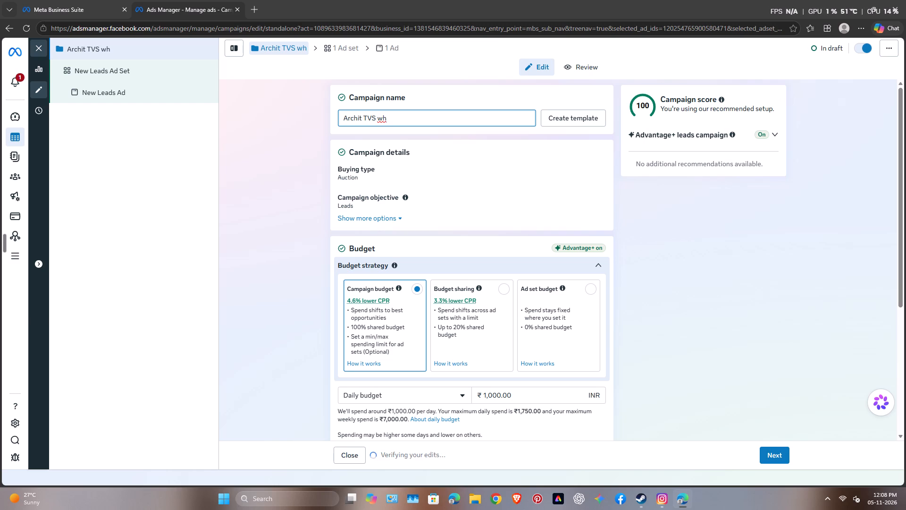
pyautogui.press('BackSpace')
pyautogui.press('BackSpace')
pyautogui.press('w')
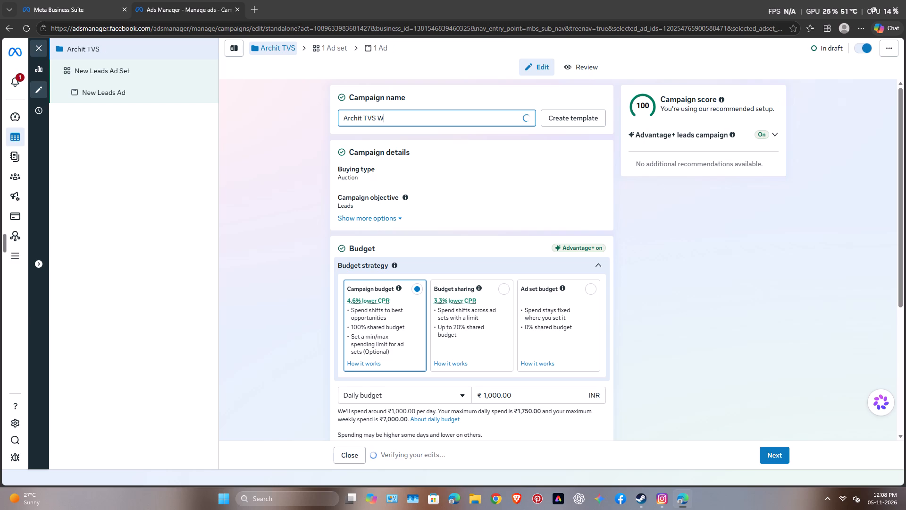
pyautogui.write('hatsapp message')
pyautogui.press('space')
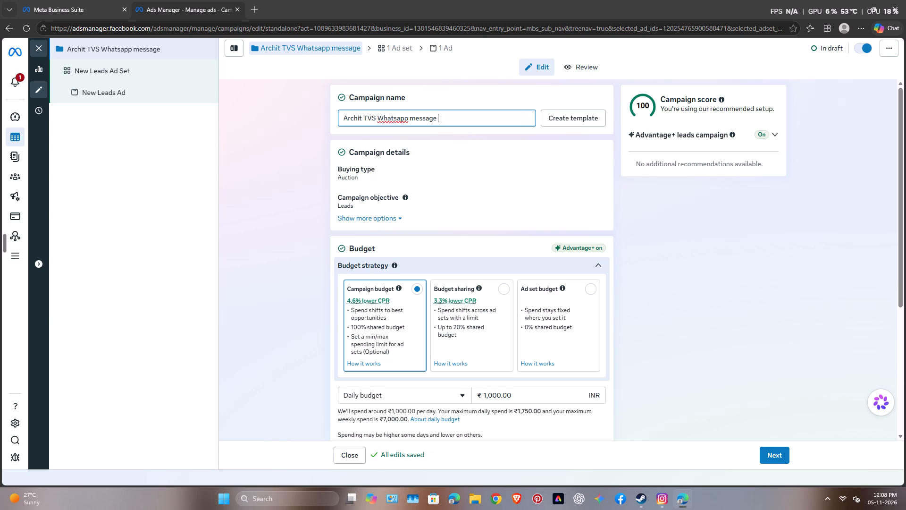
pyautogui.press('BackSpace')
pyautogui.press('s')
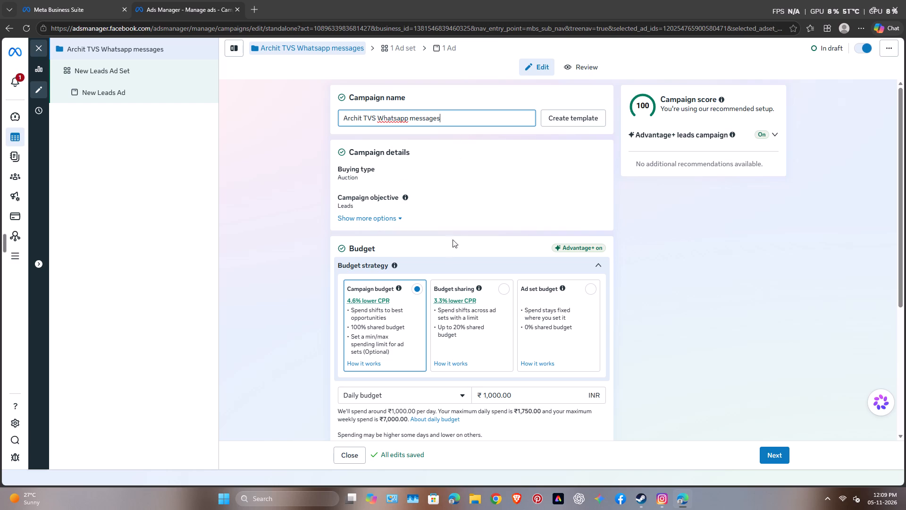
# Set the campaign budget to a daily budget of ₹200.
pyautogui.scroll(-1, 414, 303)
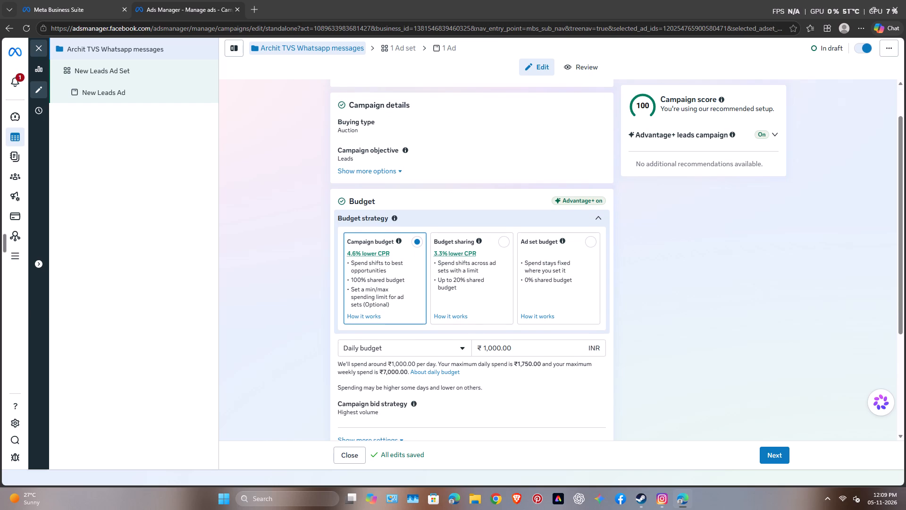
pyautogui.scroll(-2, 496, 361)
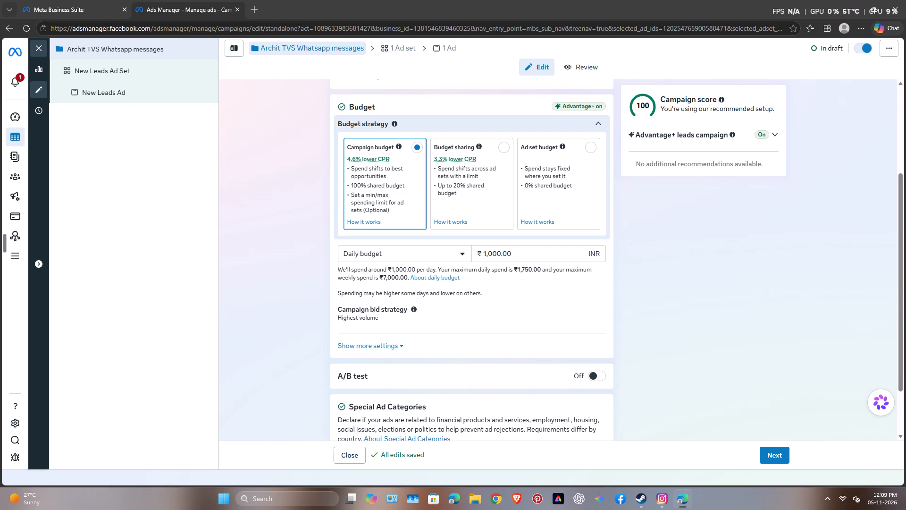
pyautogui.doubleClick(549, 256)
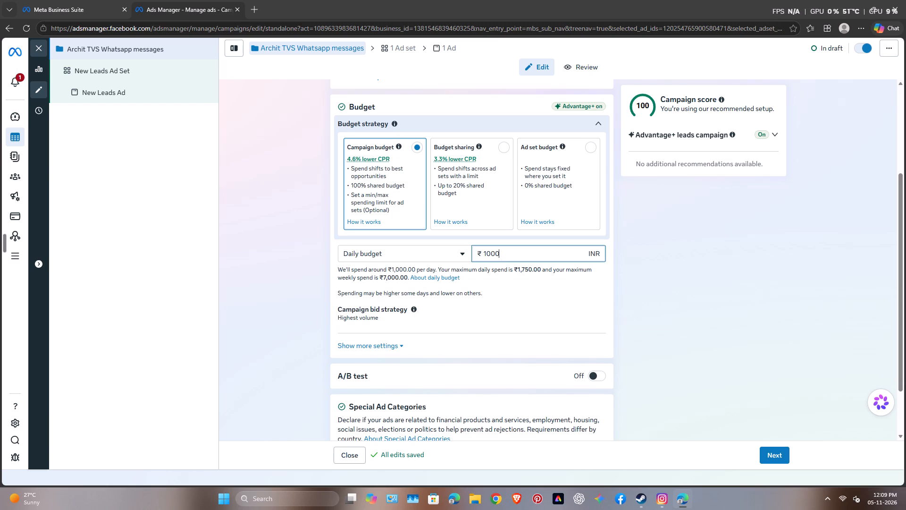
pyautogui.press('BackSpace')
pyautogui.press('BackSpace')
pyautogui.press('BackSpace')
pyautogui.press('BackSpace')
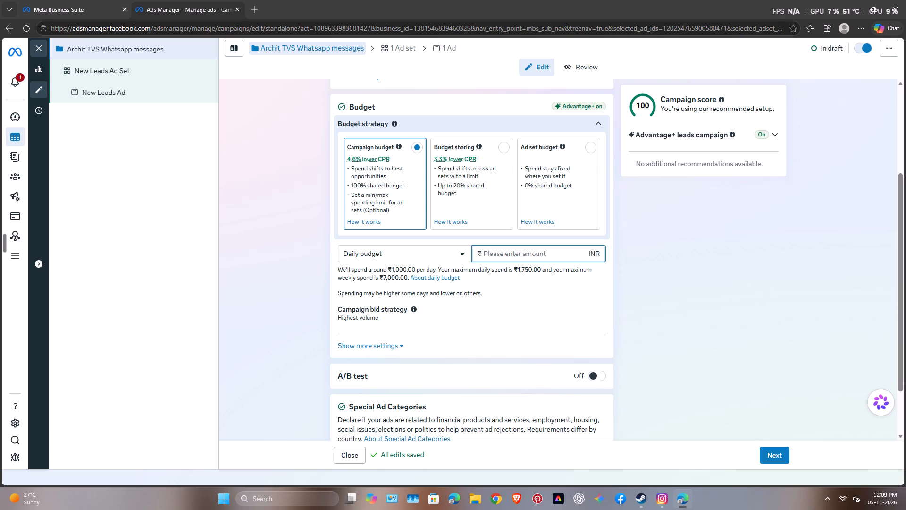
pyautogui.write('200')
pyautogui.click(463, 250)
pyautogui.click(450, 272)
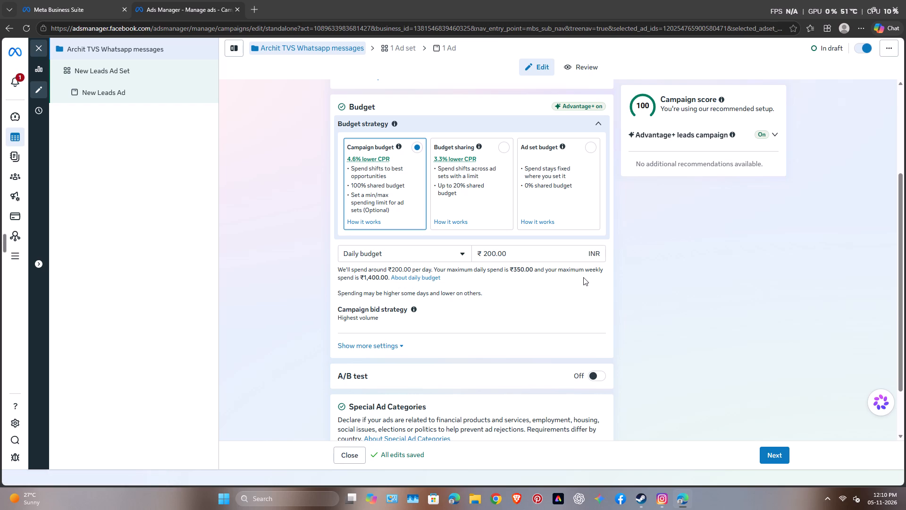
# Review the remaining campaign settings, including bid strategy, A/B test and Special Ad Categories.
pyautogui.scroll(-1, 583, 277)
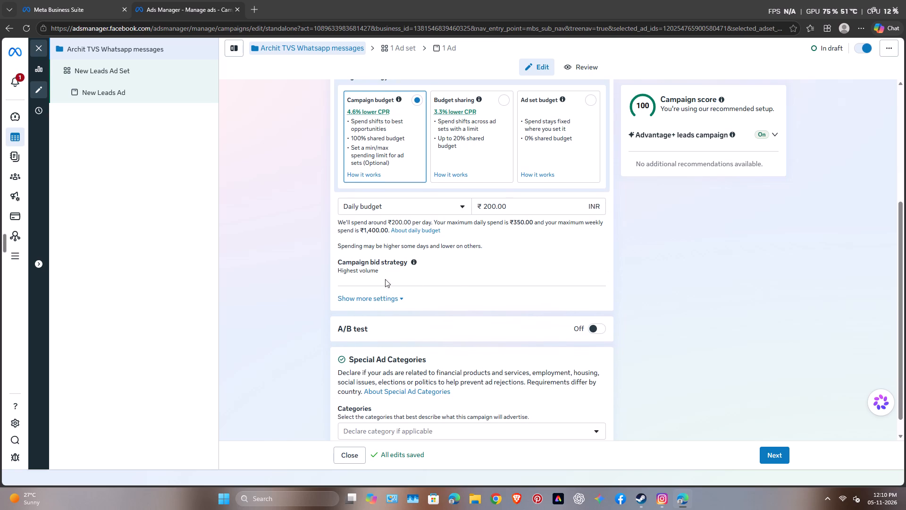
pyautogui.scroll(-3, 483, 278)
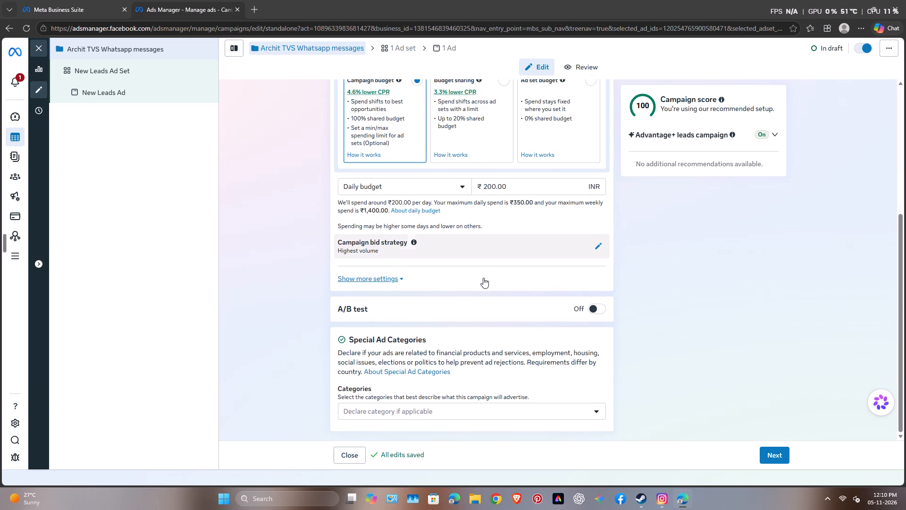
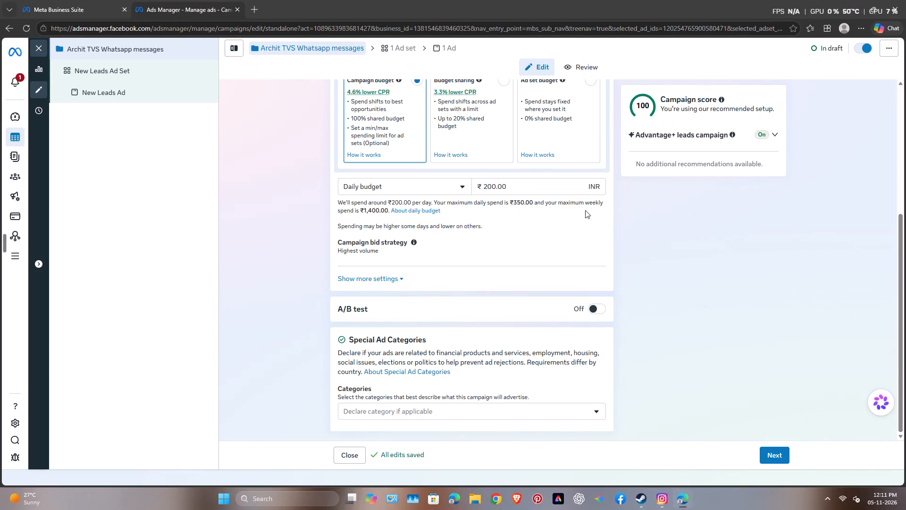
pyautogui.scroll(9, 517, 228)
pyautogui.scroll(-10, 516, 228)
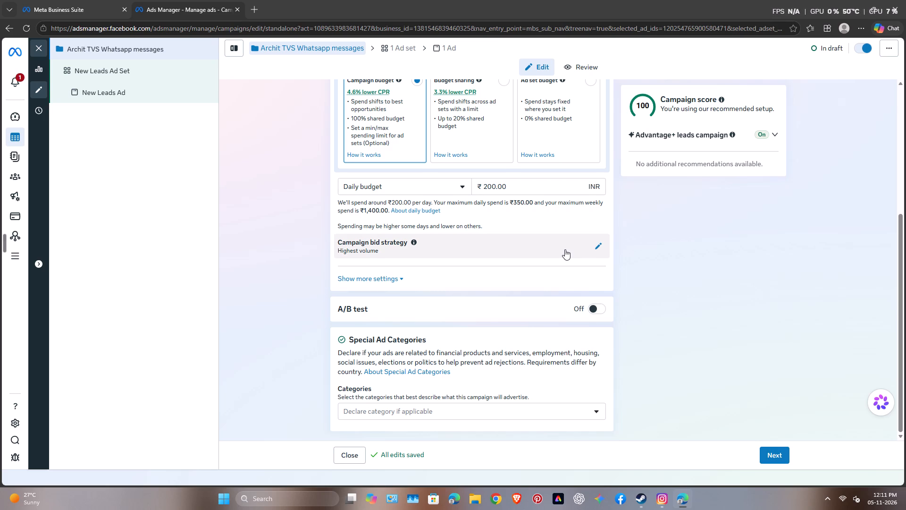
# Check the campaign's budget and category settings once more and continue to the ad set setup.
pyautogui.scroll(1, 565, 249)
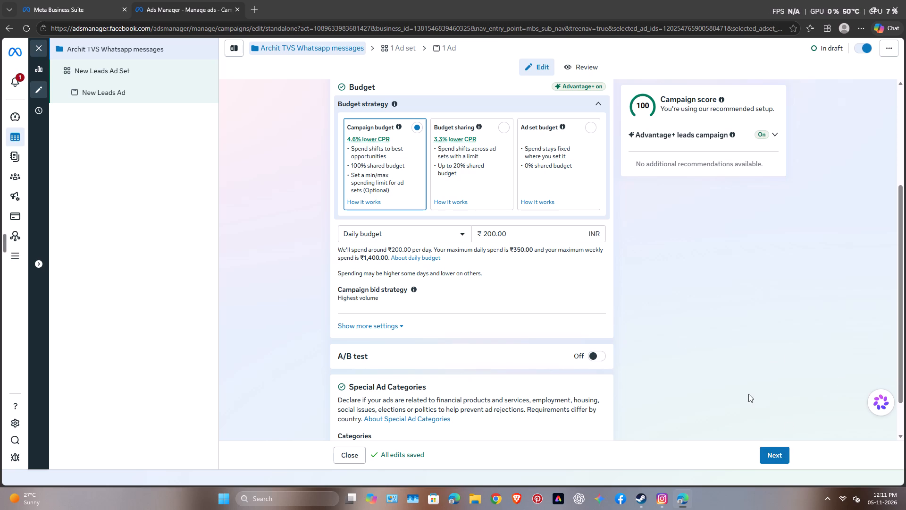
pyautogui.scroll(7, 746, 392)
pyautogui.scroll(-5, 746, 392)
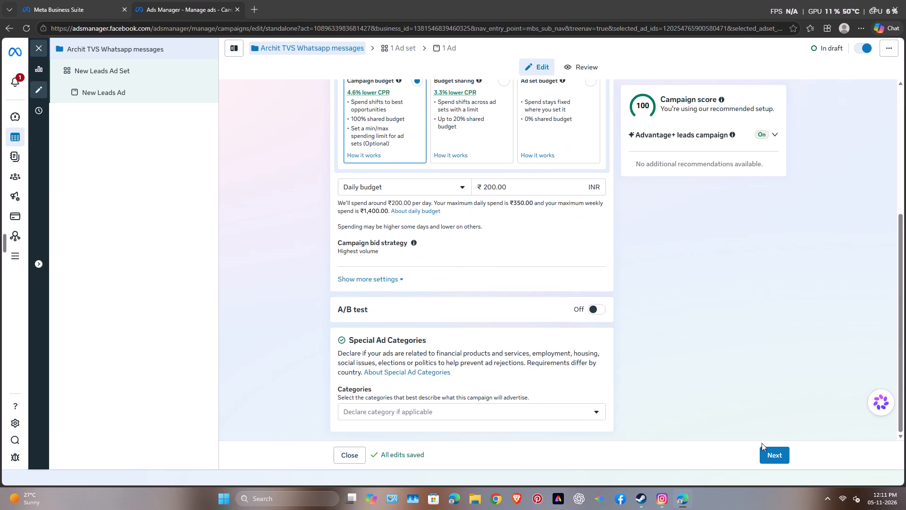
pyautogui.click(771, 456)
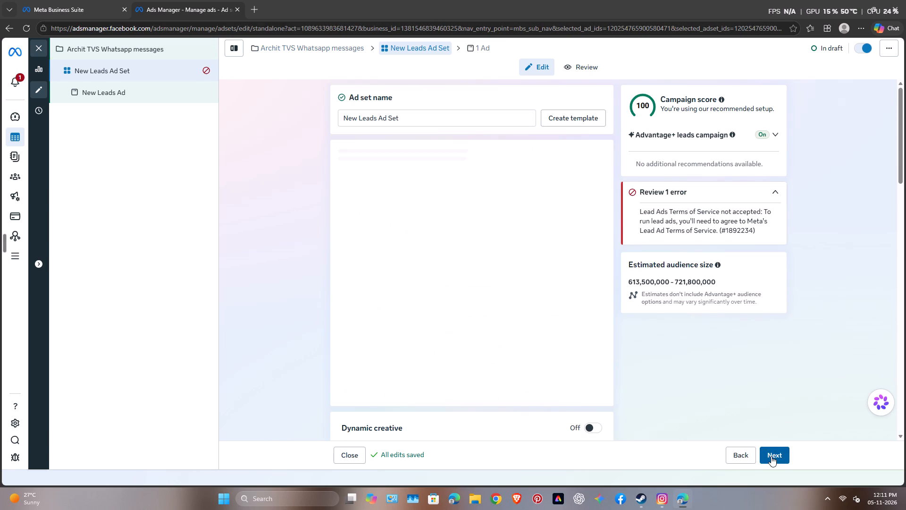
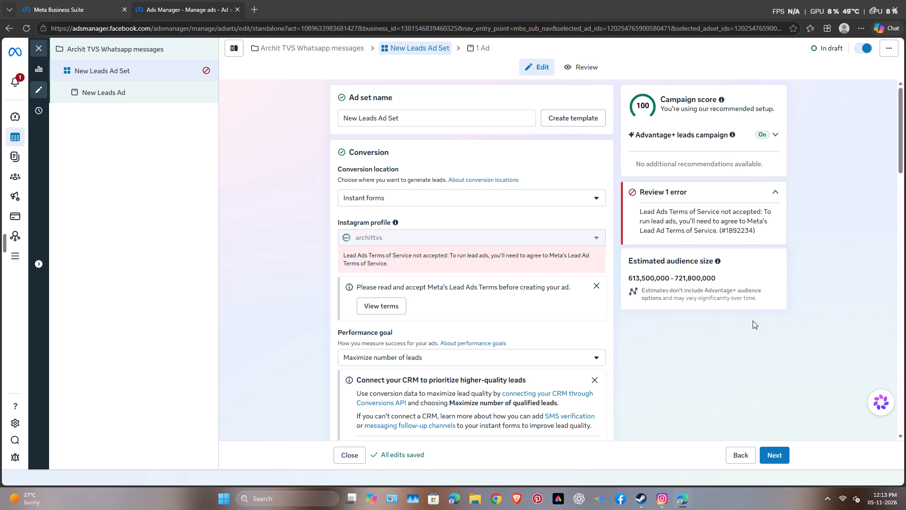
# Review the single and multiple conversion location options available for the new leads ad set.
pyautogui.doubleClick(597, 199)
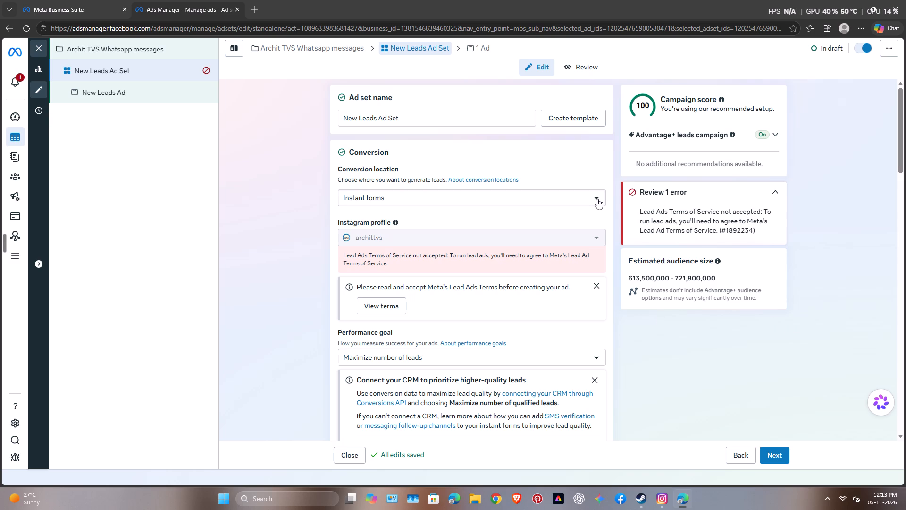
pyautogui.click(597, 199)
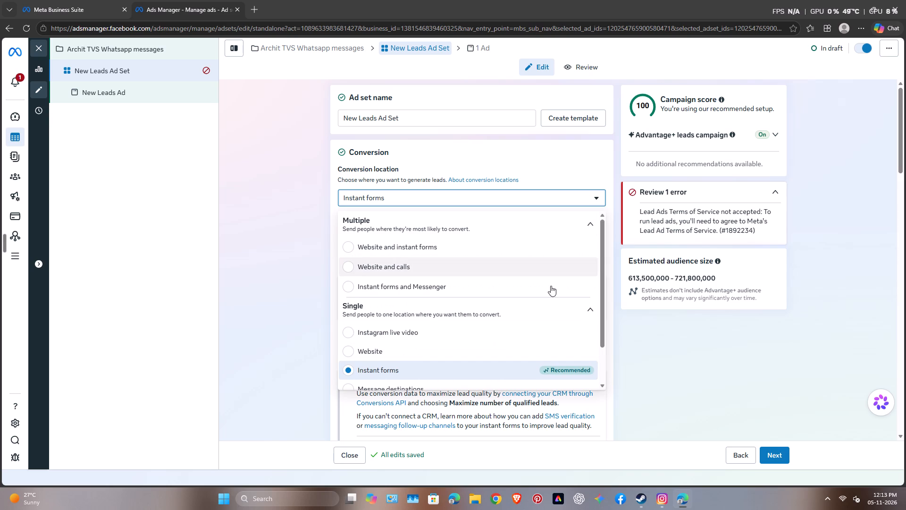
pyautogui.scroll(-3, 551, 286)
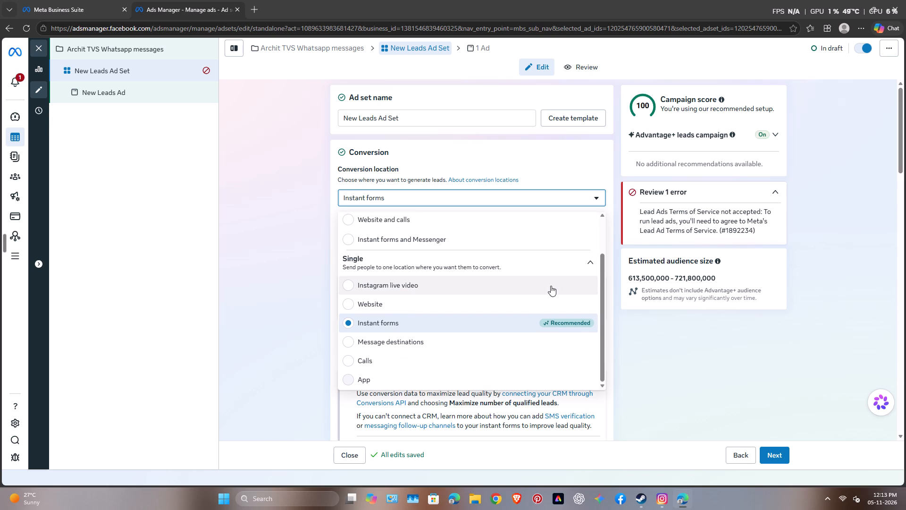
pyautogui.scroll(6, 501, 309)
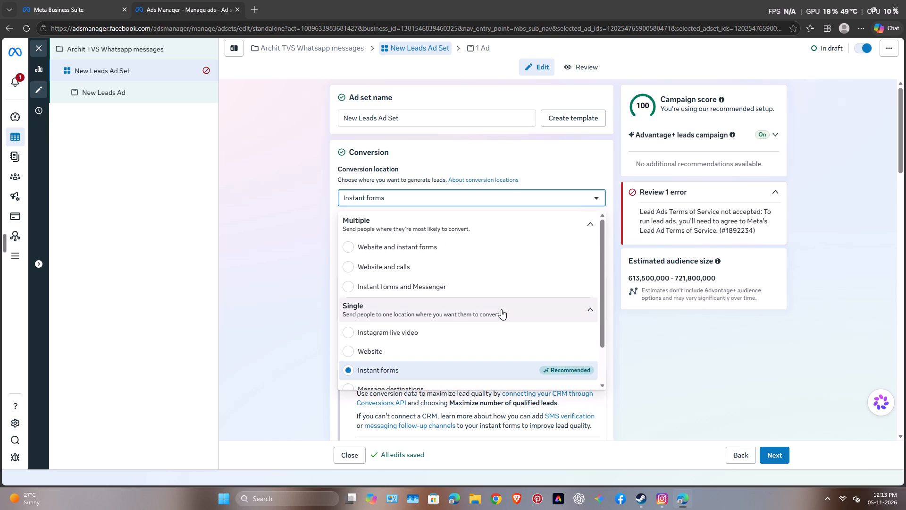
pyautogui.scroll(-7, 453, 277)
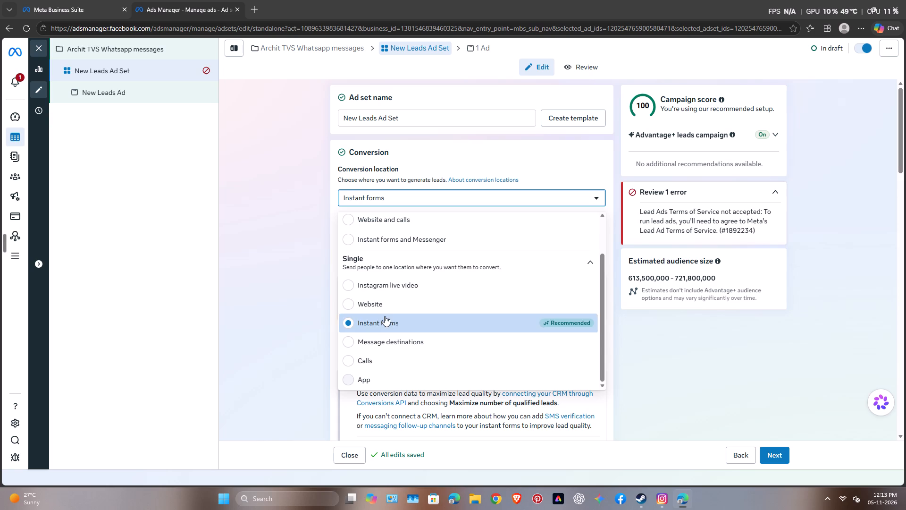
# Review the multiple and single conversion location options available for the new leads ad set.
pyautogui.scroll(4, 408, 302)
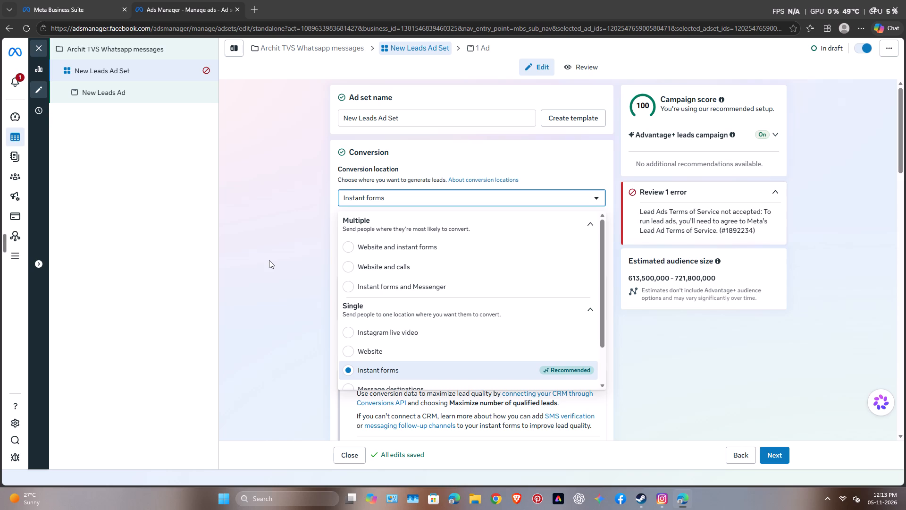
pyautogui.scroll(-4, 417, 267)
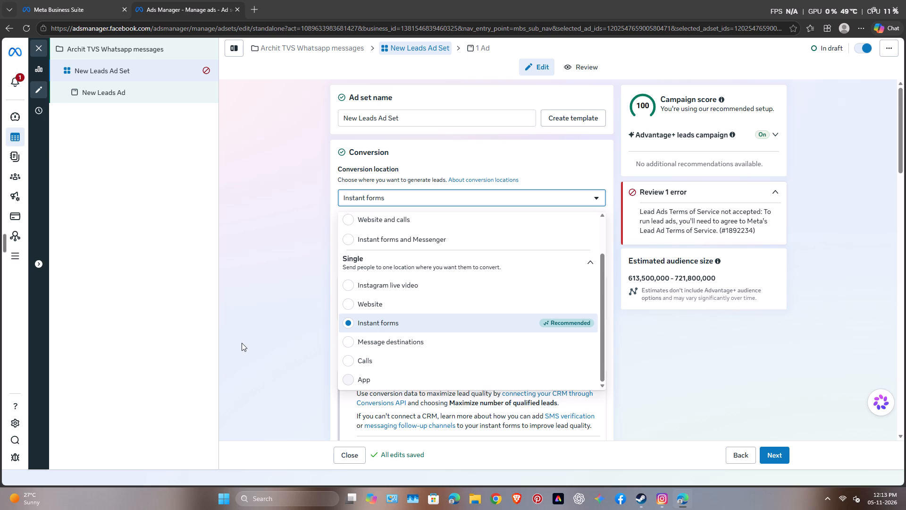
pyautogui.scroll(3, 235, 339)
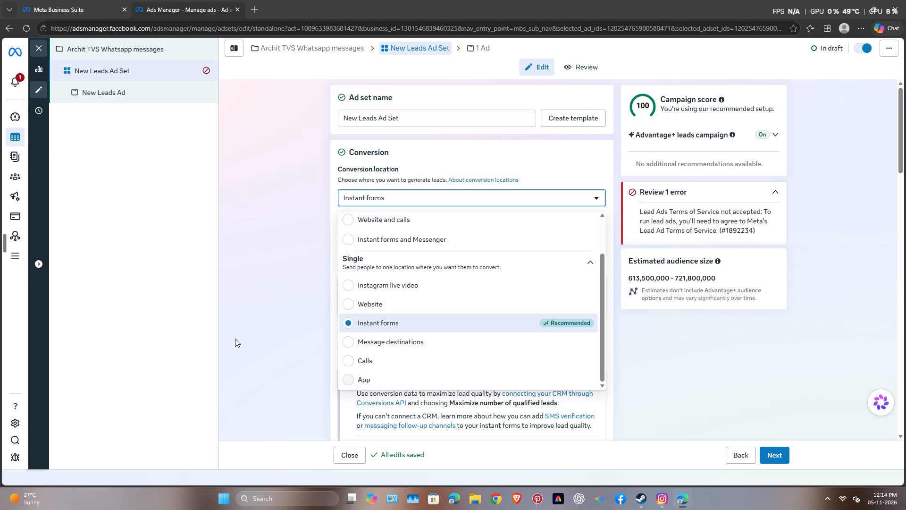
pyautogui.scroll(2, 235, 339)
pyautogui.scroll(2, 422, 306)
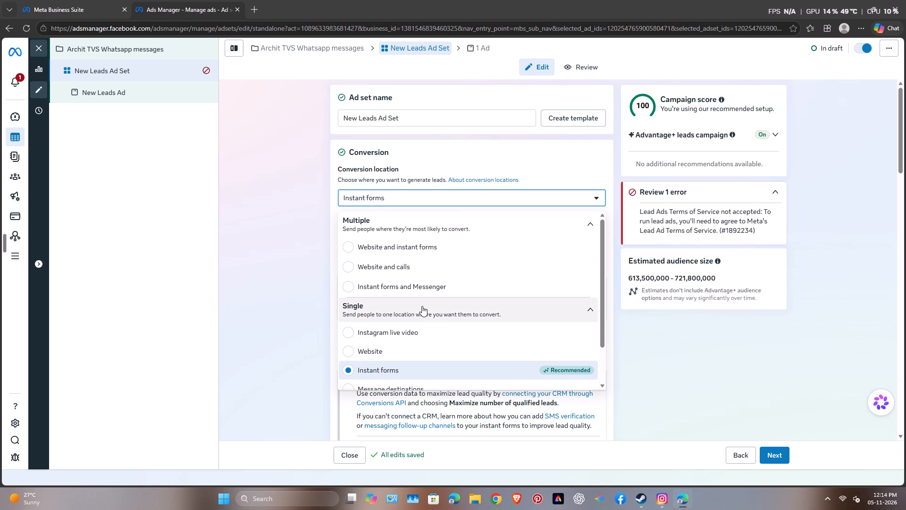
# Set the ad set's conversion location to the single option Message destinations.
pyautogui.scroll(-5, 422, 306)
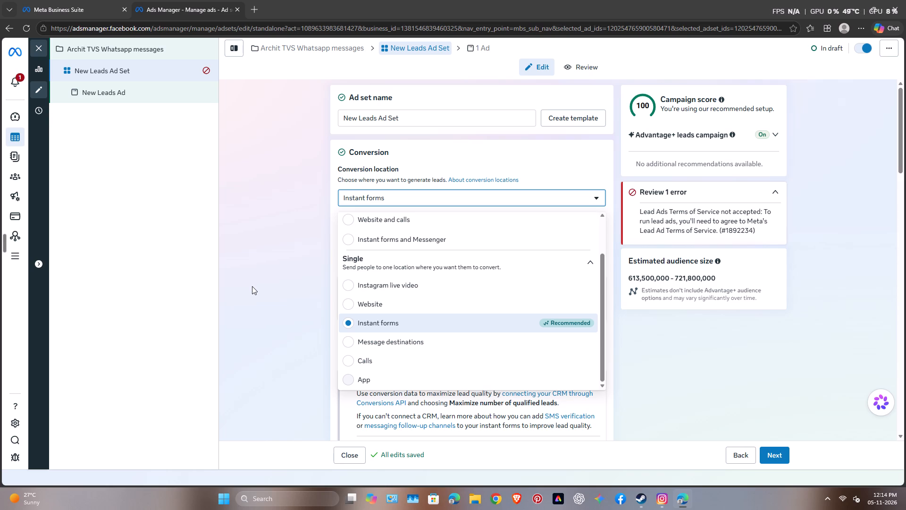
pyautogui.click(345, 345)
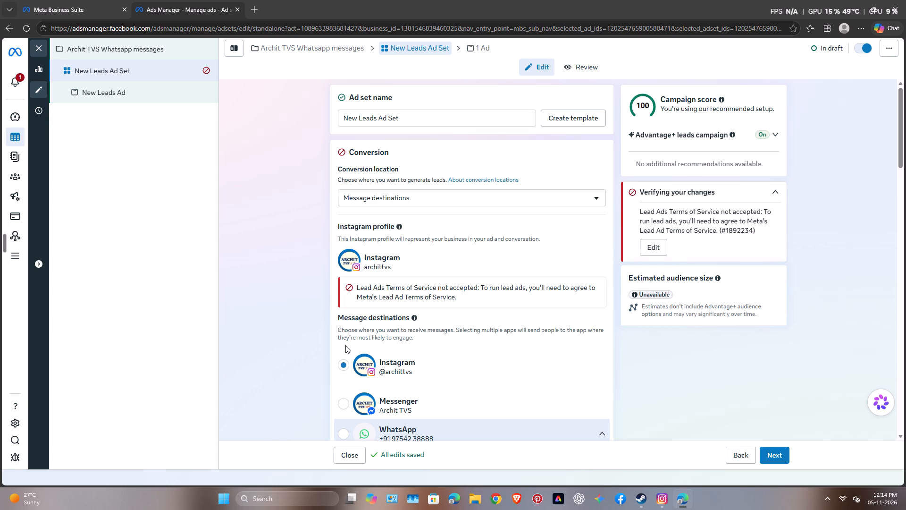
# Choose WhatsApp instead of Instagram as the message destination for the leads ad set.
pyautogui.scroll(-2, 425, 376)
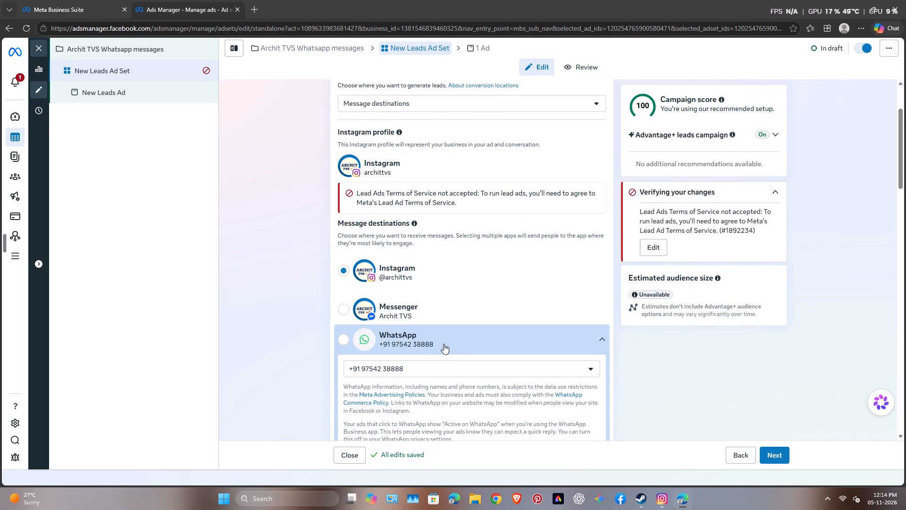
pyautogui.click(343, 339)
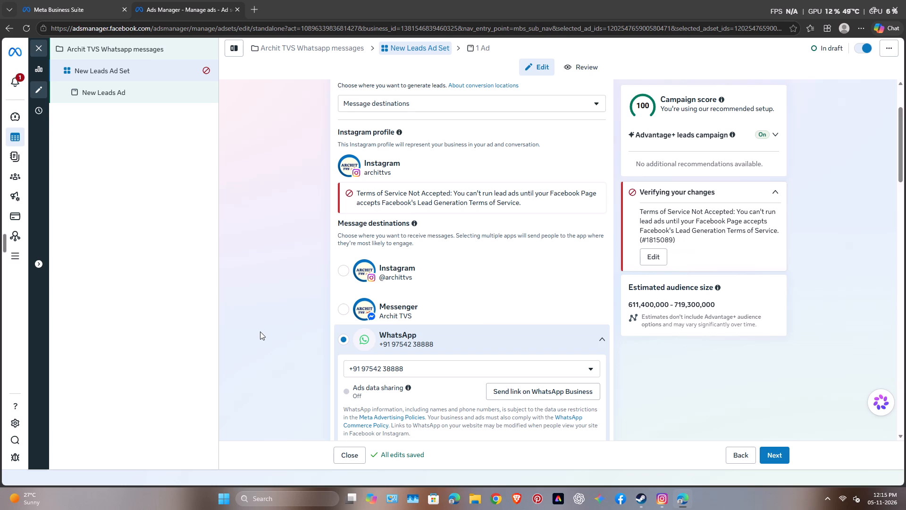
pyautogui.scroll(-2, 443, 297)
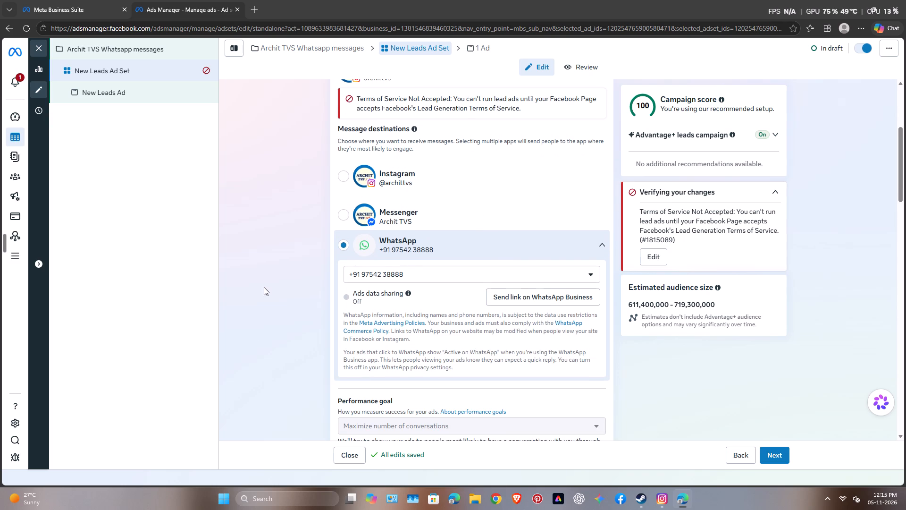
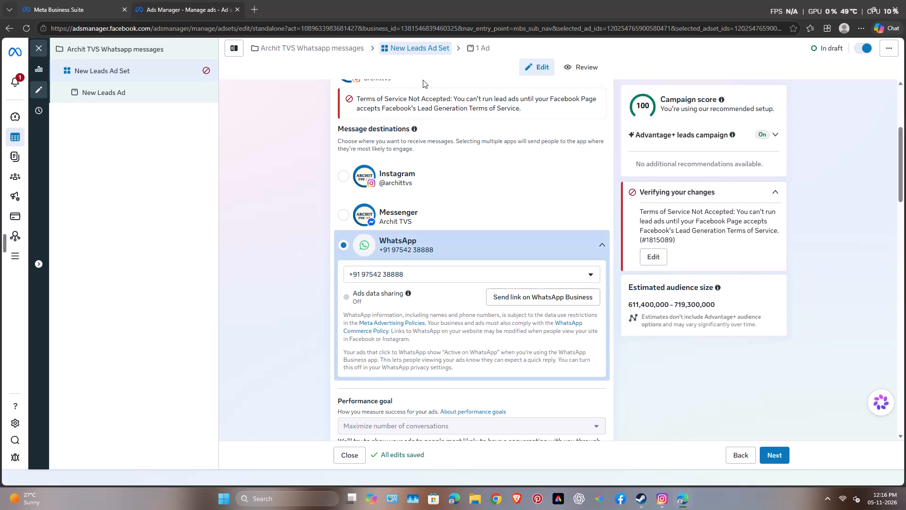
# Examine the Terms of Service error flagged on the new leads ad set and in its conversion section.
pyautogui.click(420, 106)
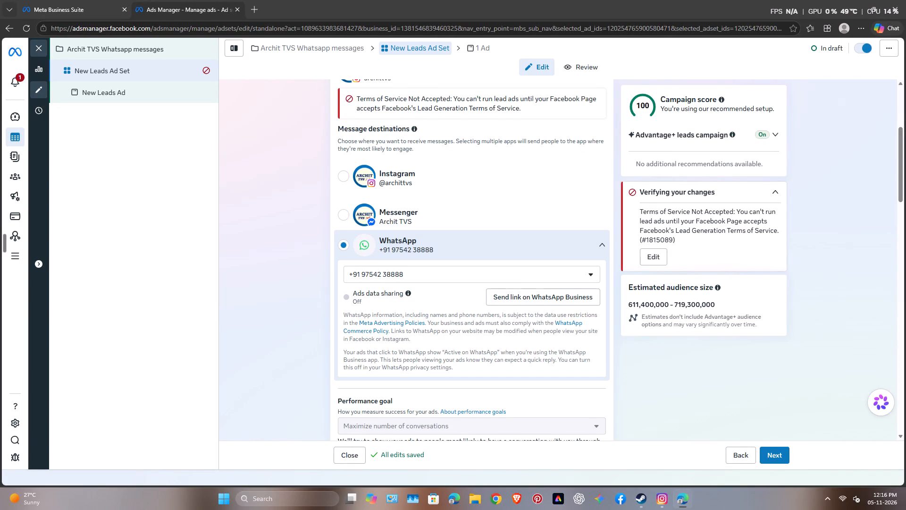
pyautogui.scroll(6, 478, 109)
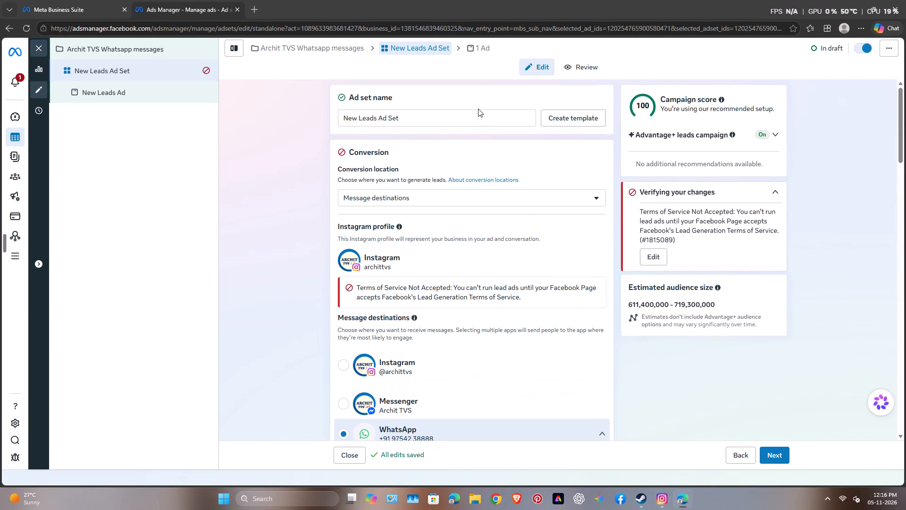
pyautogui.scroll(-3, 617, 221)
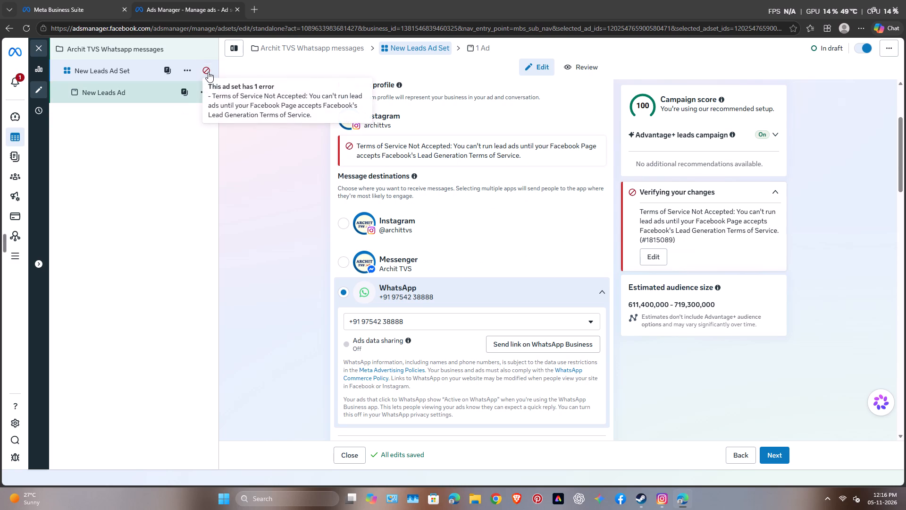
pyautogui.click(235, 100)
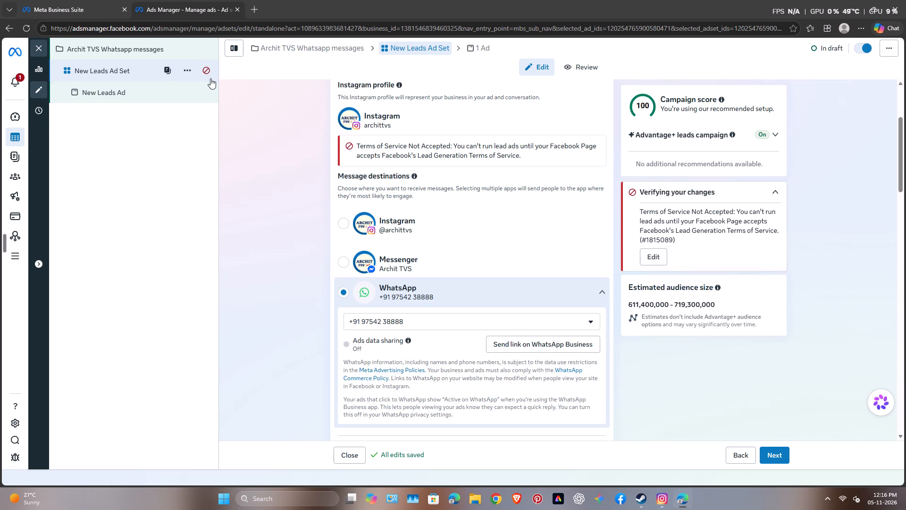
pyautogui.click(207, 70)
pyautogui.click(207, 70)
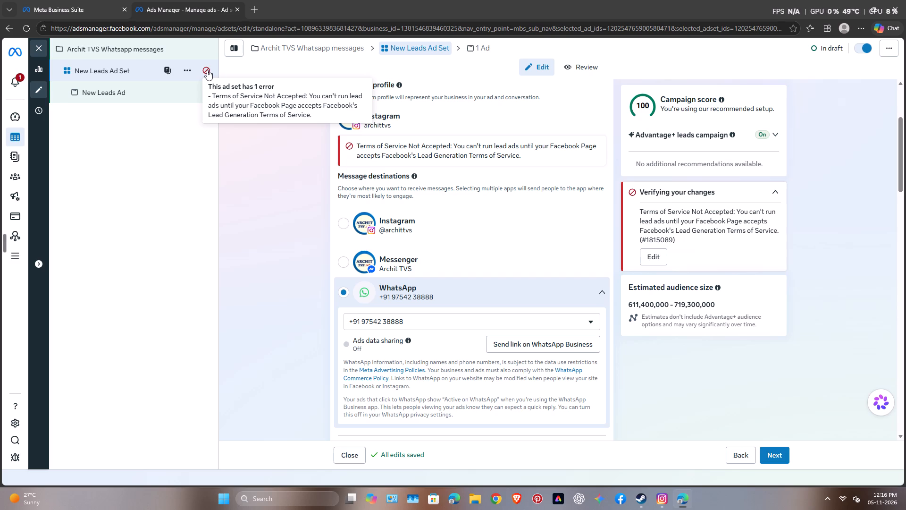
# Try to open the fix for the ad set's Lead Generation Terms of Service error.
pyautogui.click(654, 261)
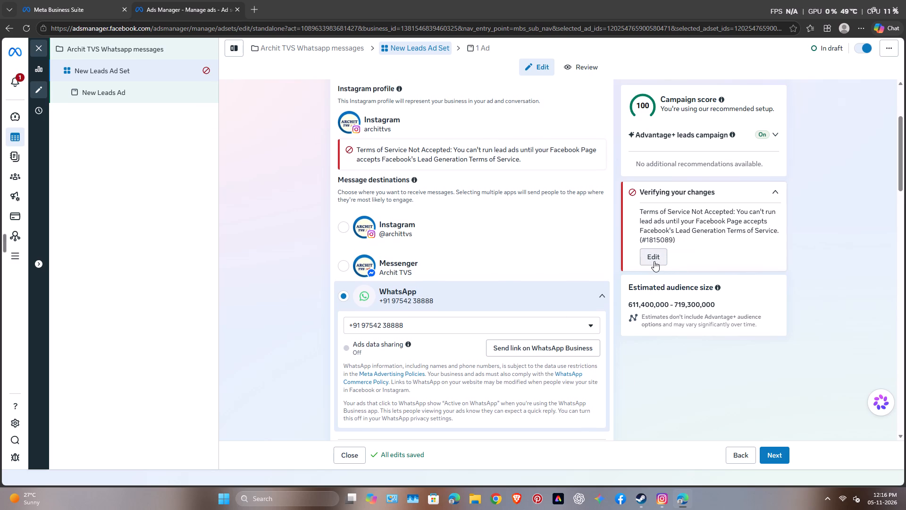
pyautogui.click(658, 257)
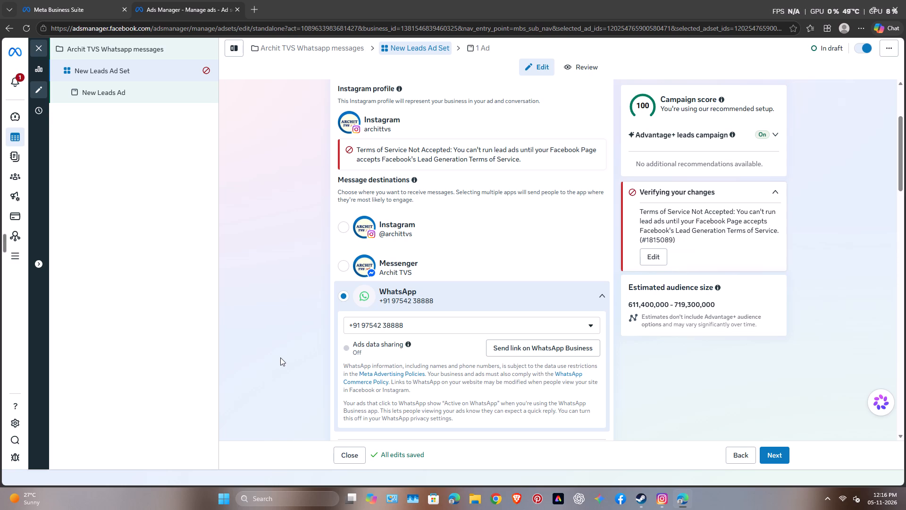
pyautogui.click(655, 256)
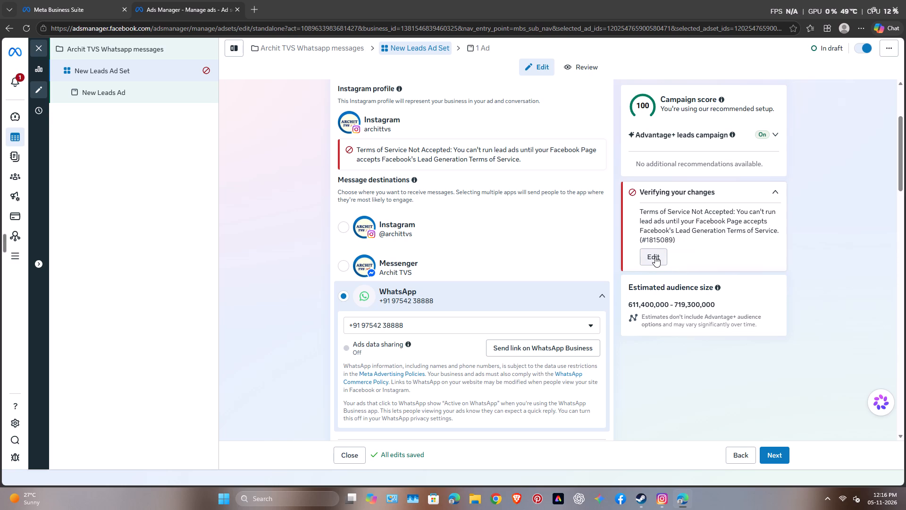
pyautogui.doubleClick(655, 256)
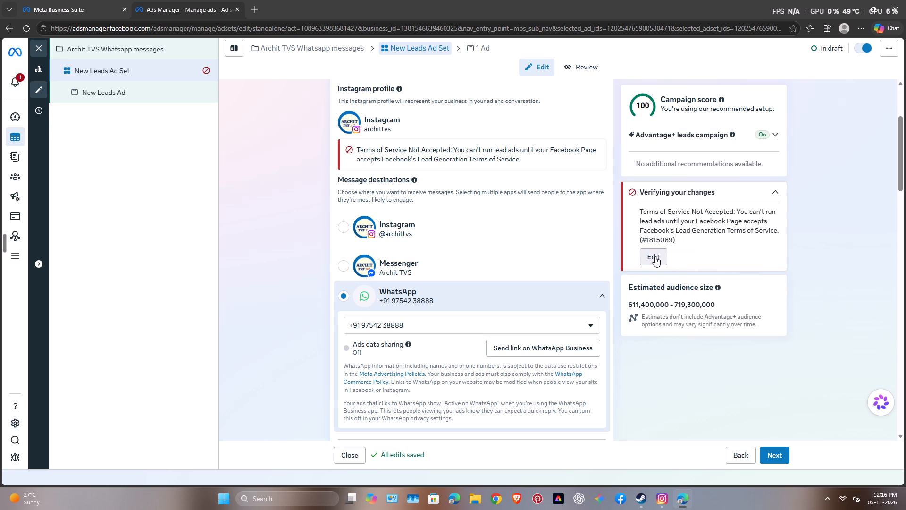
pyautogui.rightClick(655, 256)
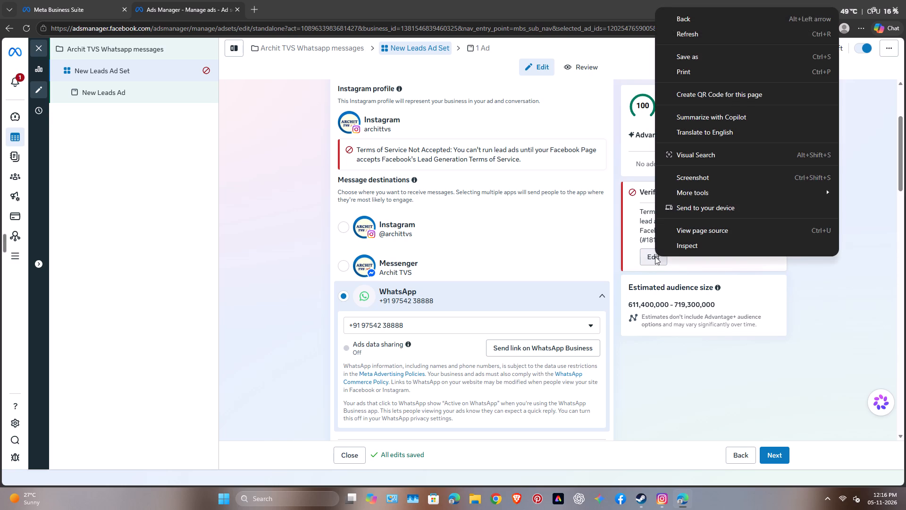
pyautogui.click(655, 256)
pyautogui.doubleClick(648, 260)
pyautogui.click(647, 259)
# Review the ad set's message destination and performance goal settings for the source of the Terms of Service error.
pyautogui.scroll(-1, 729, 255)
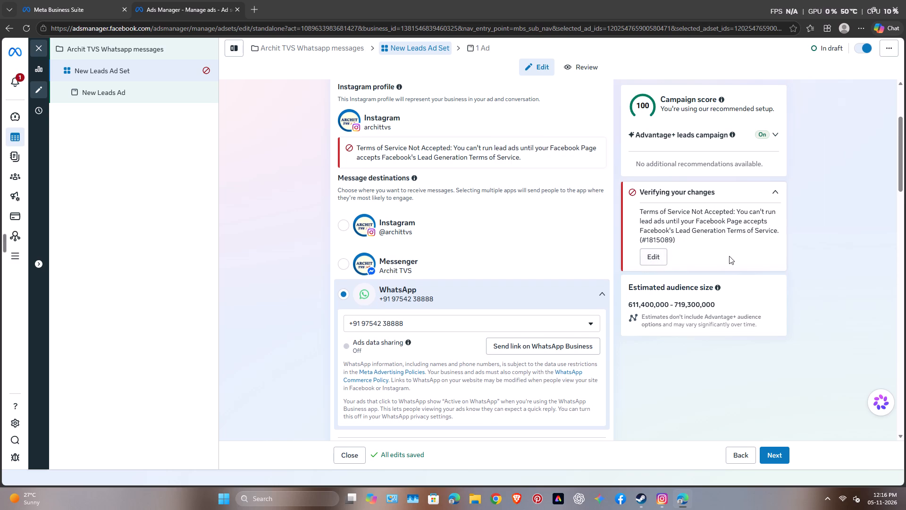
pyautogui.scroll(-4, 515, 241)
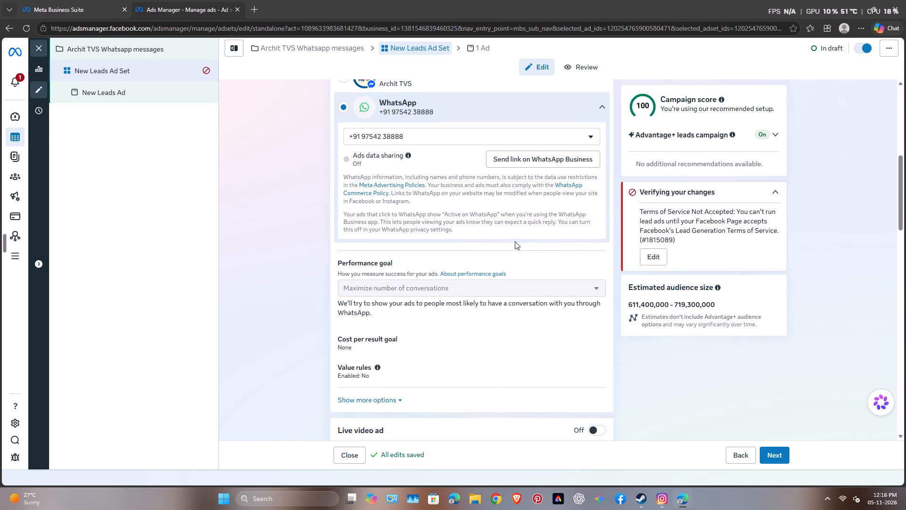
pyautogui.scroll(-6, 515, 241)
pyautogui.scroll(11, 515, 241)
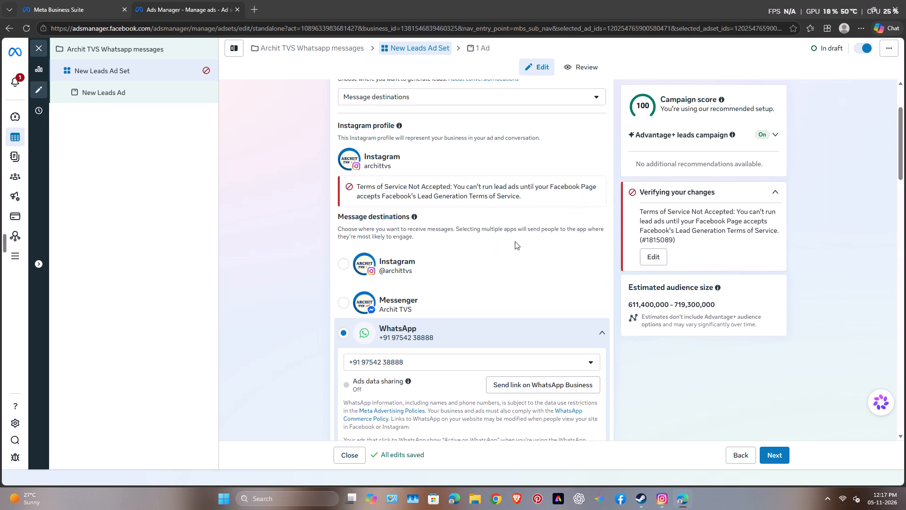
pyautogui.scroll(1, 515, 241)
pyautogui.scroll(-2, 596, 241)
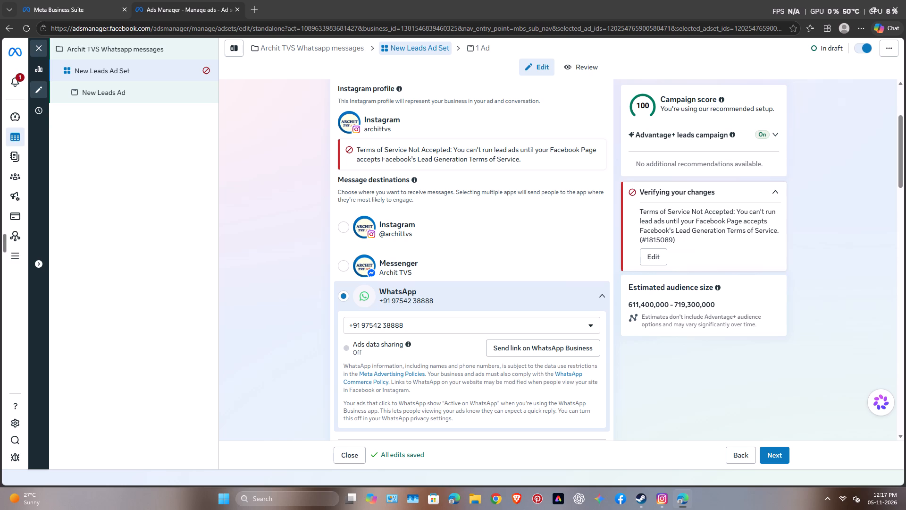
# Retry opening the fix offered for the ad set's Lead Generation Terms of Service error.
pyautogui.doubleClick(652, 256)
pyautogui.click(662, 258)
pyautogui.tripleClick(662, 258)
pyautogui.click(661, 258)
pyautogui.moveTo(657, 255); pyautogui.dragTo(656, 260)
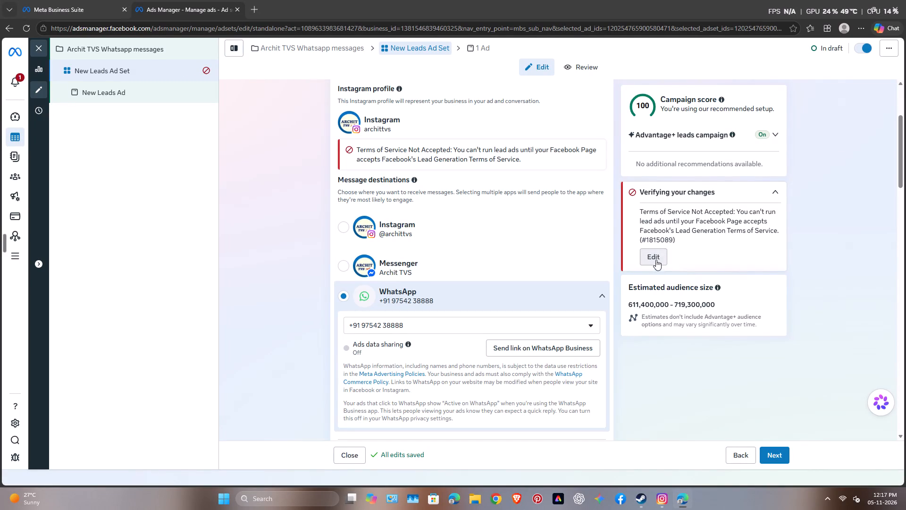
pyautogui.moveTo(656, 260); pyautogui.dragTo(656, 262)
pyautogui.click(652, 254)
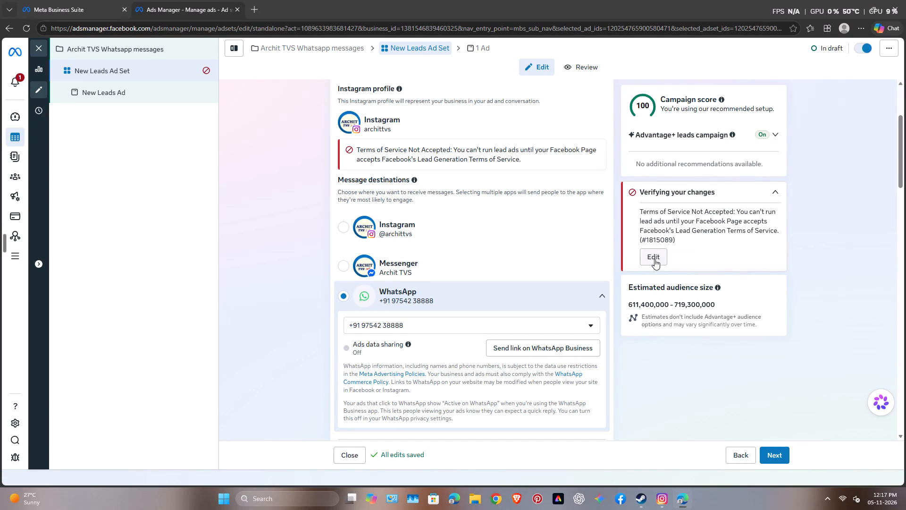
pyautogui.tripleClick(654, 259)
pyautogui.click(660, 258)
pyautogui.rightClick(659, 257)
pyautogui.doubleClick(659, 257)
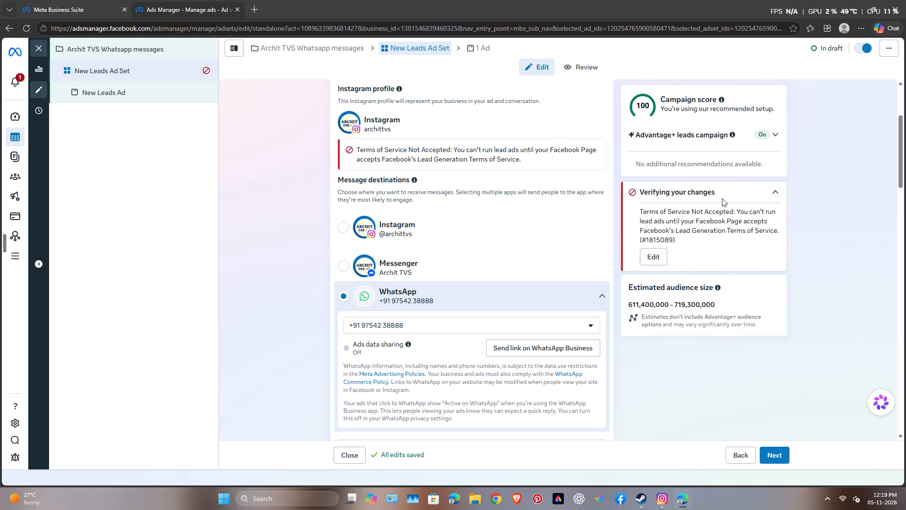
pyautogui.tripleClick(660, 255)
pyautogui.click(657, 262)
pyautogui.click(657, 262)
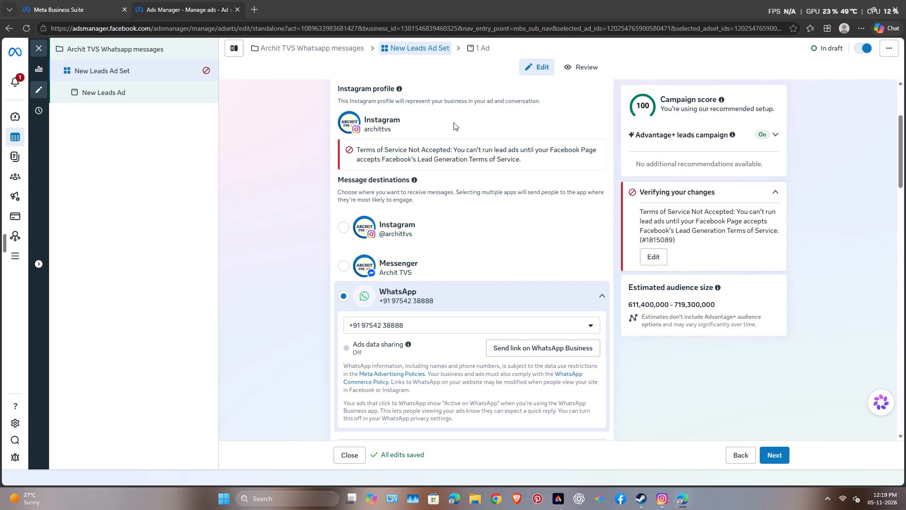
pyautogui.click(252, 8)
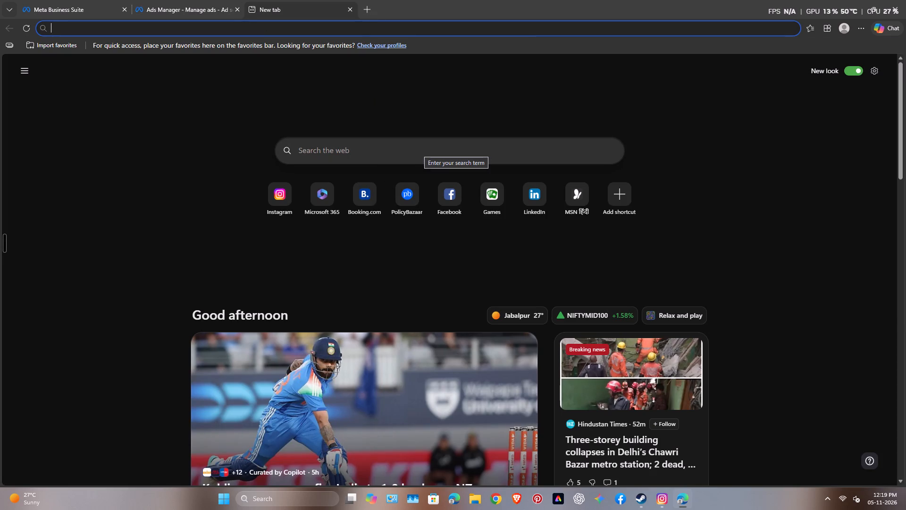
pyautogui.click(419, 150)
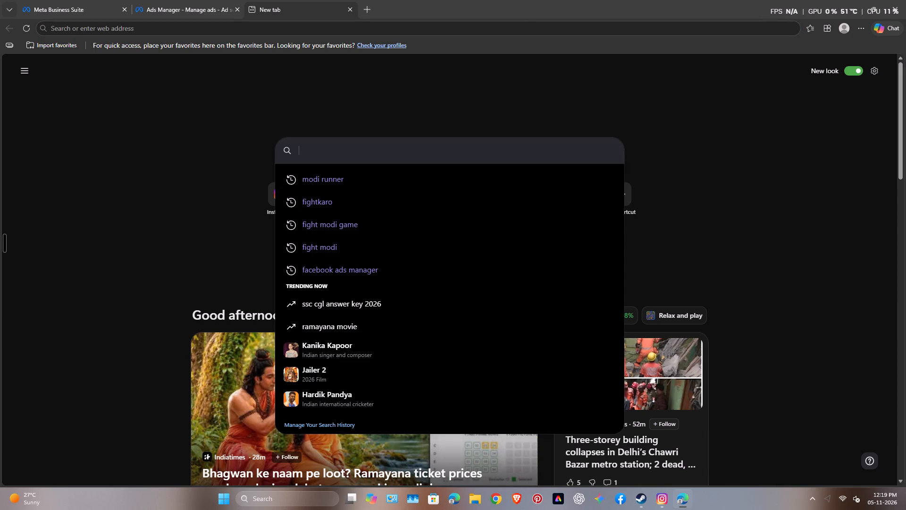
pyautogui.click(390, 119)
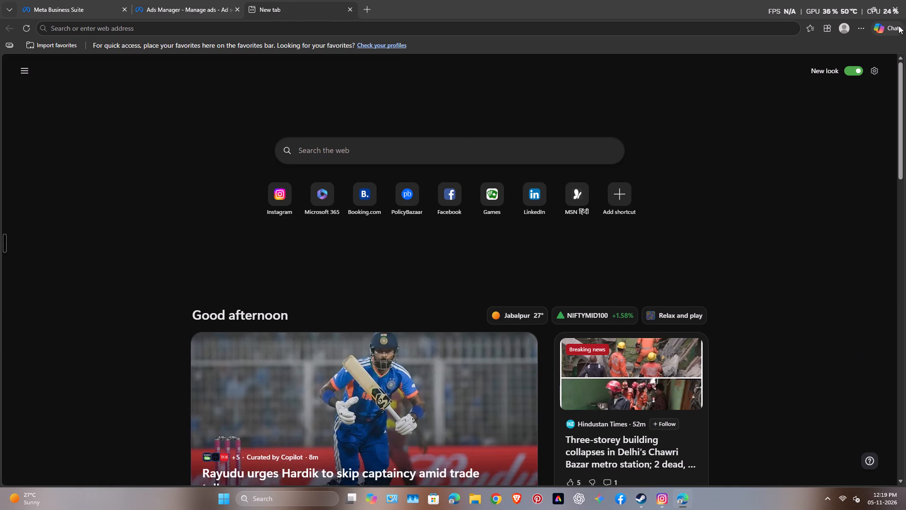
pyautogui.click(853, 11)
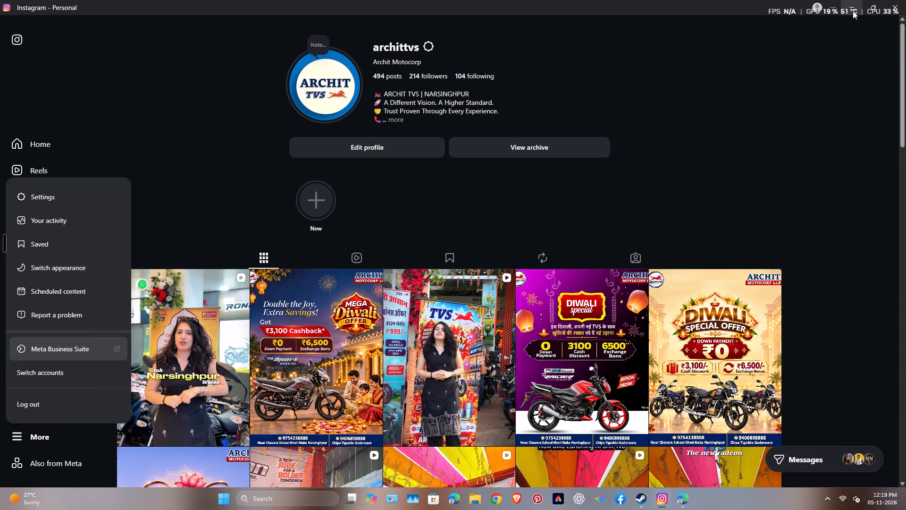
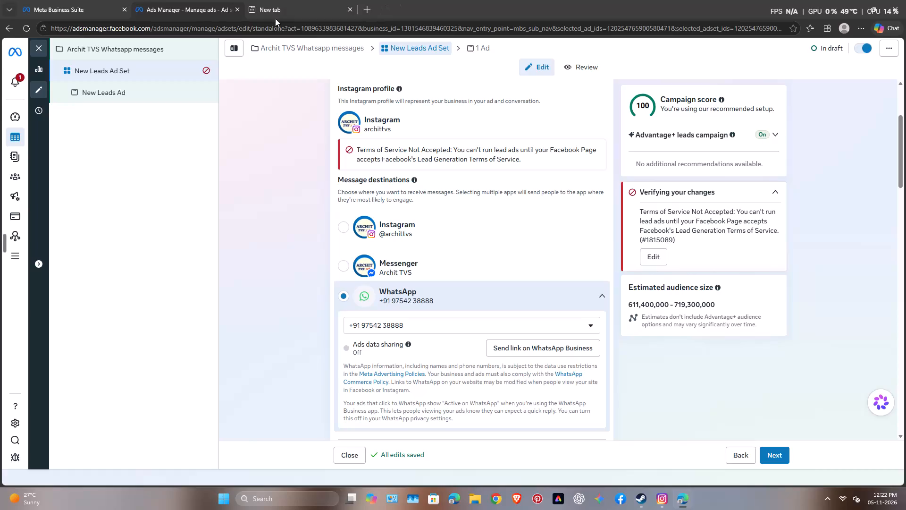
# Switch to the empty new browser tab and start a web search there.
pyautogui.click(317, 9)
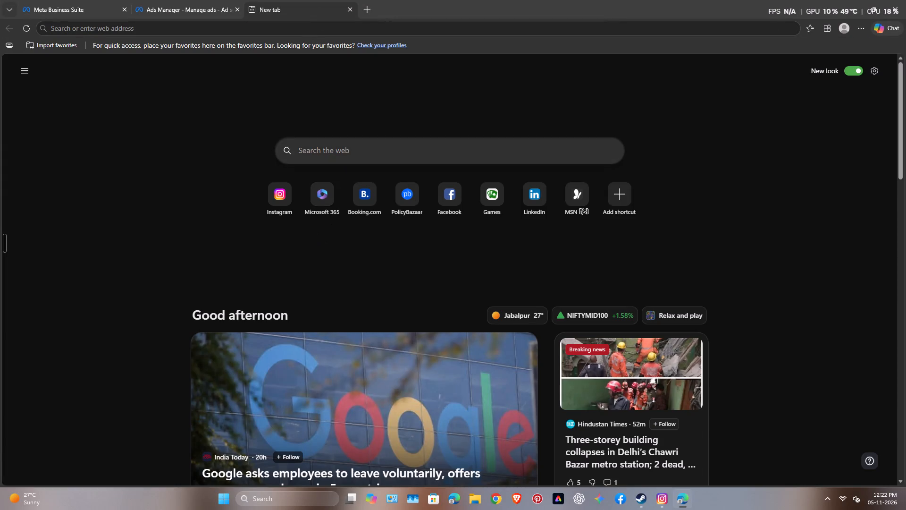
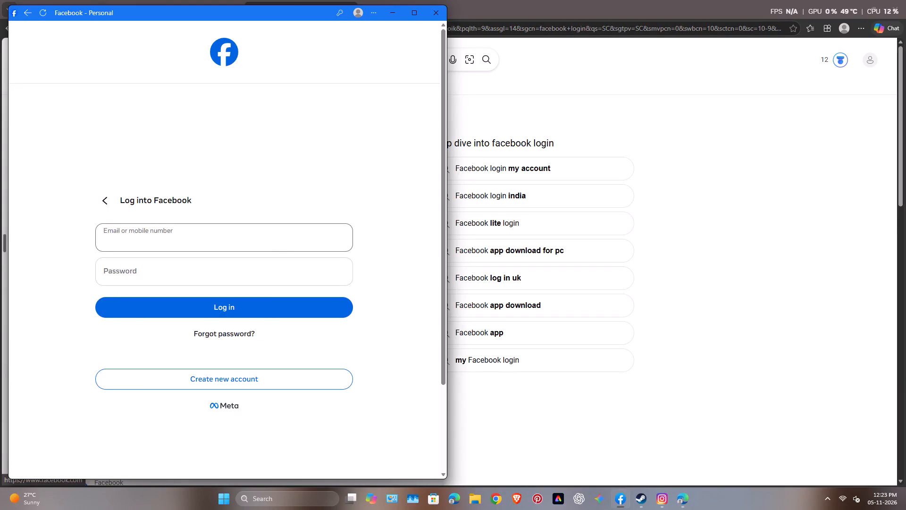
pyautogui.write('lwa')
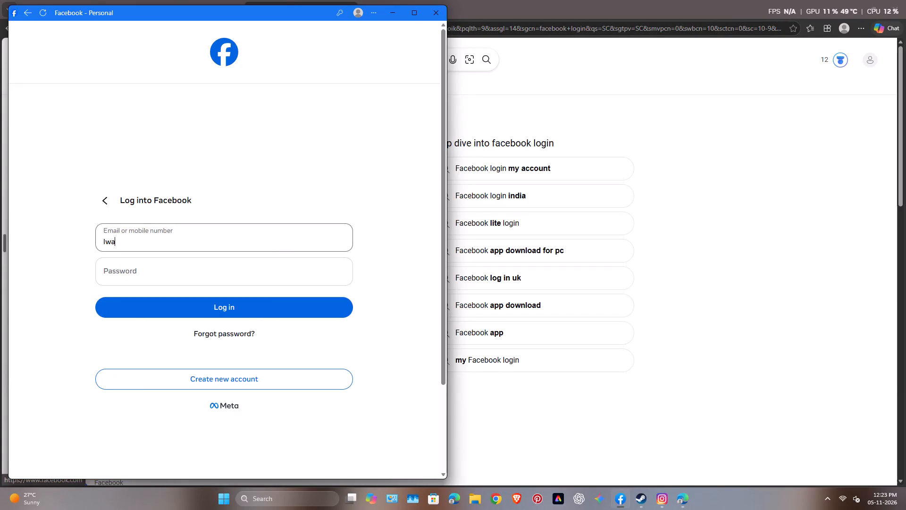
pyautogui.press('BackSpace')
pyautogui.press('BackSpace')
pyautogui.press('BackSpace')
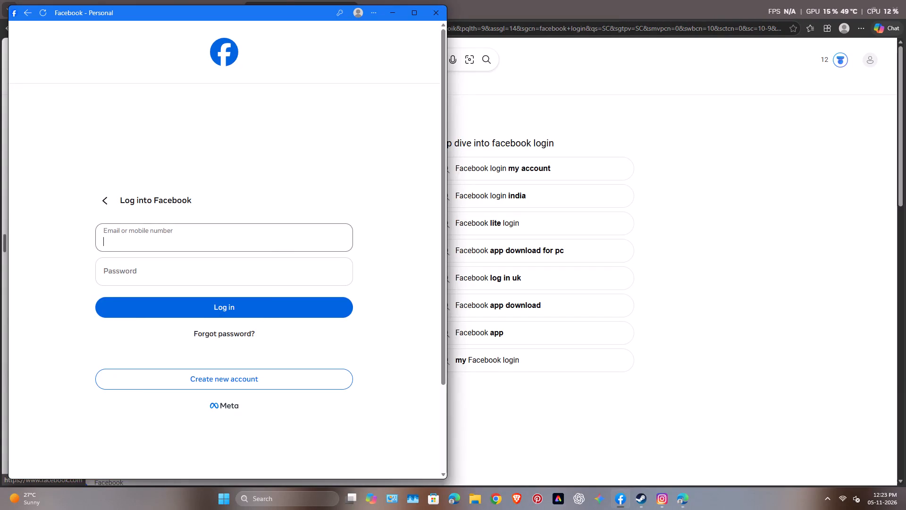
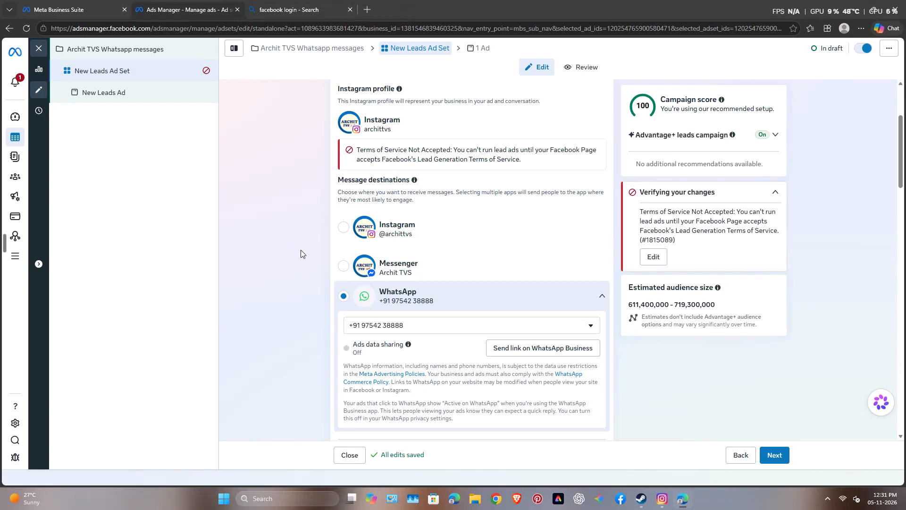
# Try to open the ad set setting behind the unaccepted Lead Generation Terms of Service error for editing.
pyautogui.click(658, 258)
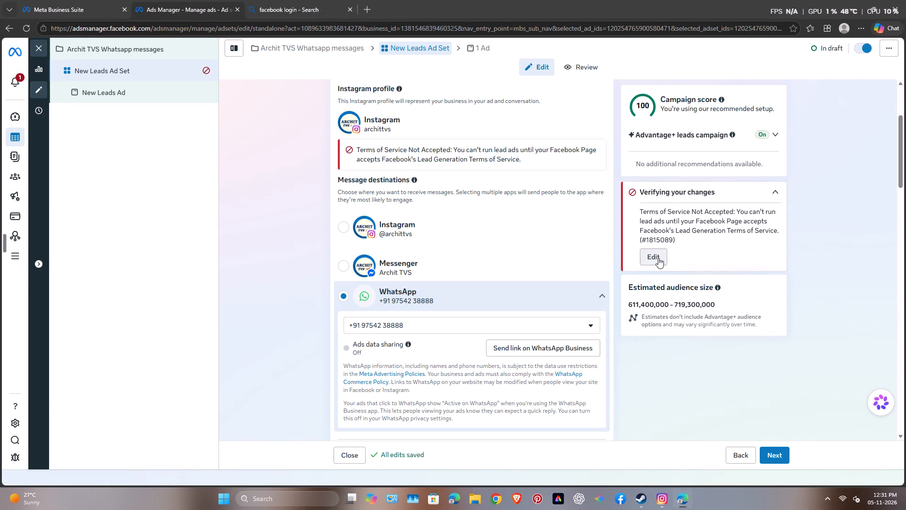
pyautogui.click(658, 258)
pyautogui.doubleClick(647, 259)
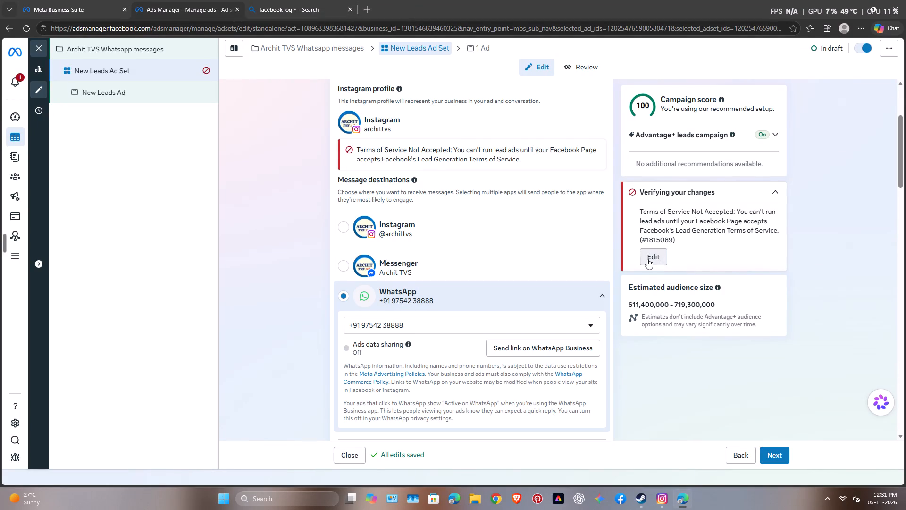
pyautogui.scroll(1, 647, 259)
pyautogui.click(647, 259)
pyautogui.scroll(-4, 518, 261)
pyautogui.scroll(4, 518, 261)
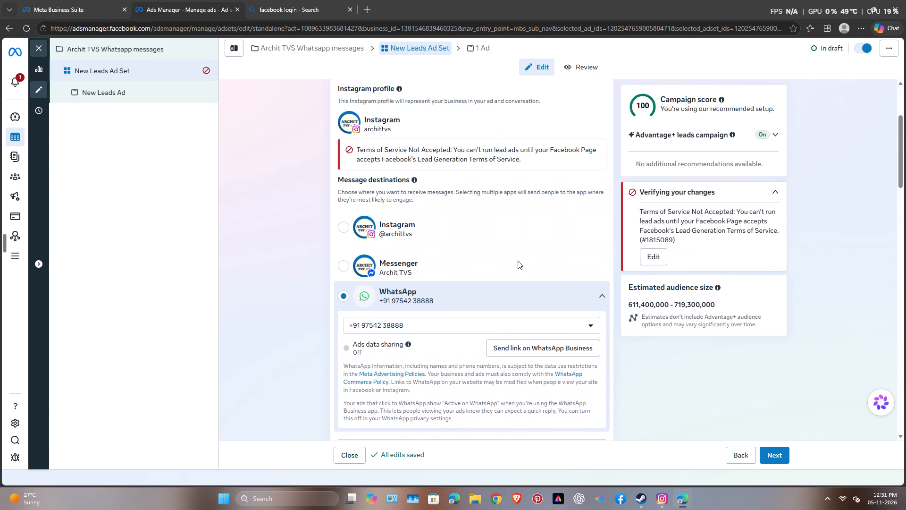
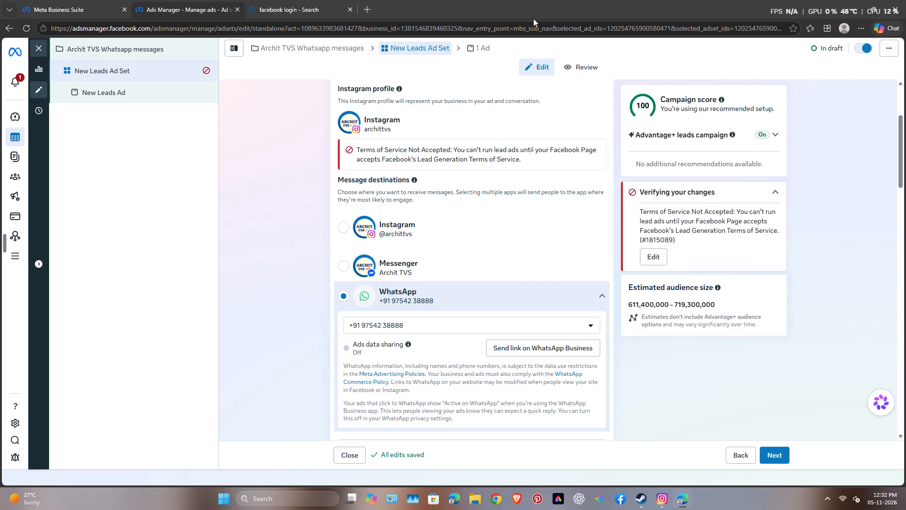
# Open the New Leads Ad and review its settings from ad name and identity down to tracking.
pyautogui.click(479, 50)
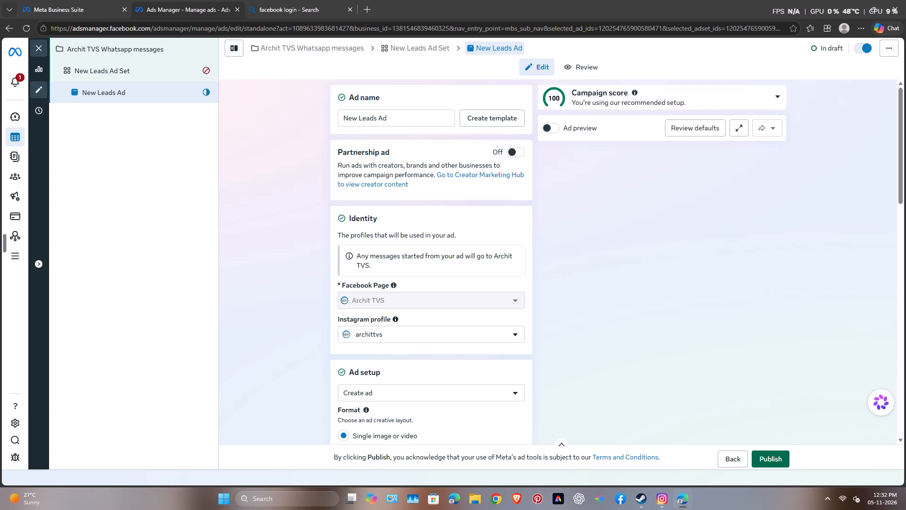
pyautogui.scroll(-1, 509, 11)
pyautogui.scroll(-3, 476, 251)
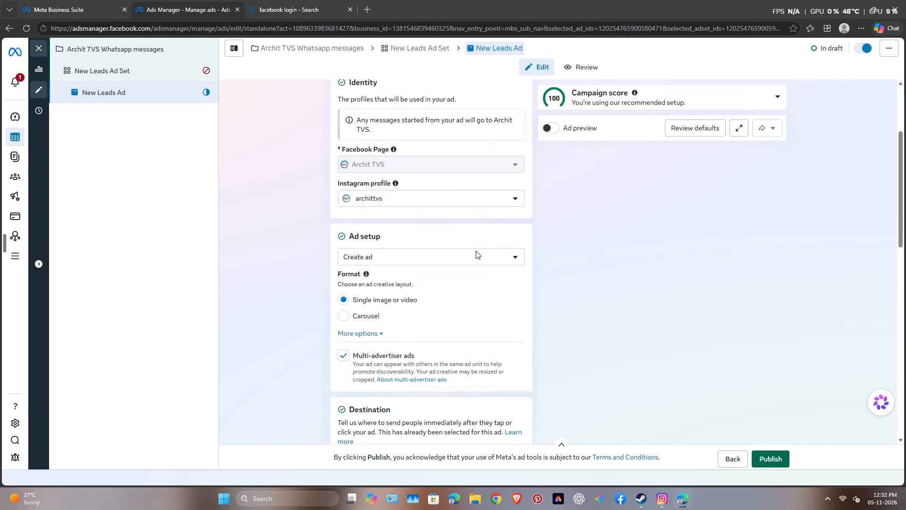
pyautogui.scroll(-6, 476, 251)
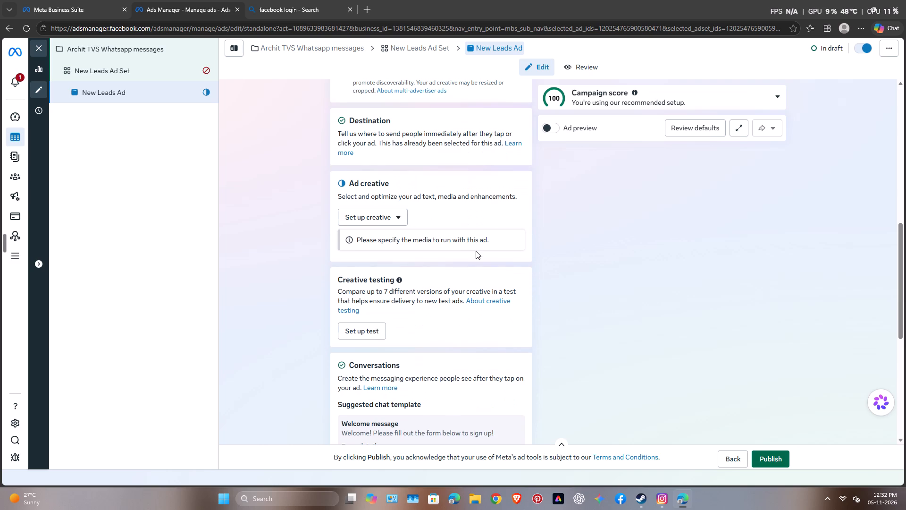
pyautogui.scroll(-4, 476, 251)
pyautogui.scroll(3, 476, 251)
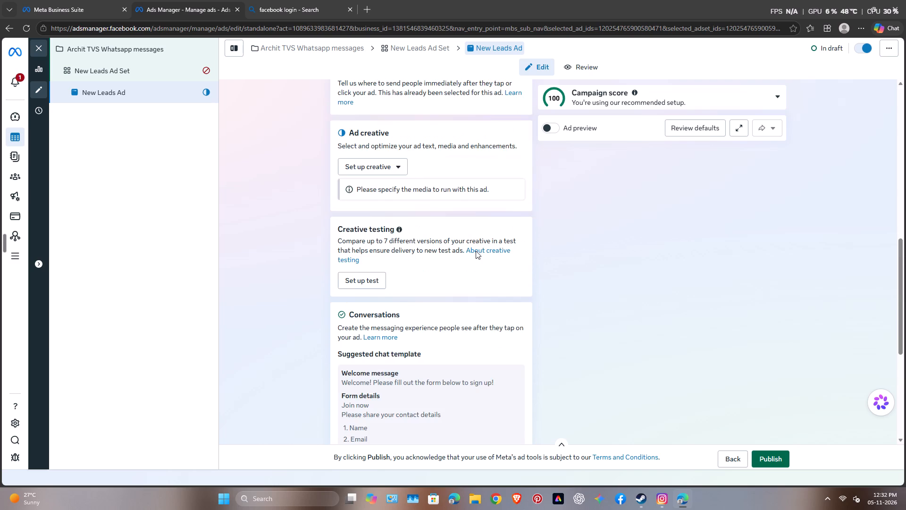
pyautogui.scroll(1, 476, 251)
pyautogui.scroll(-11, 476, 251)
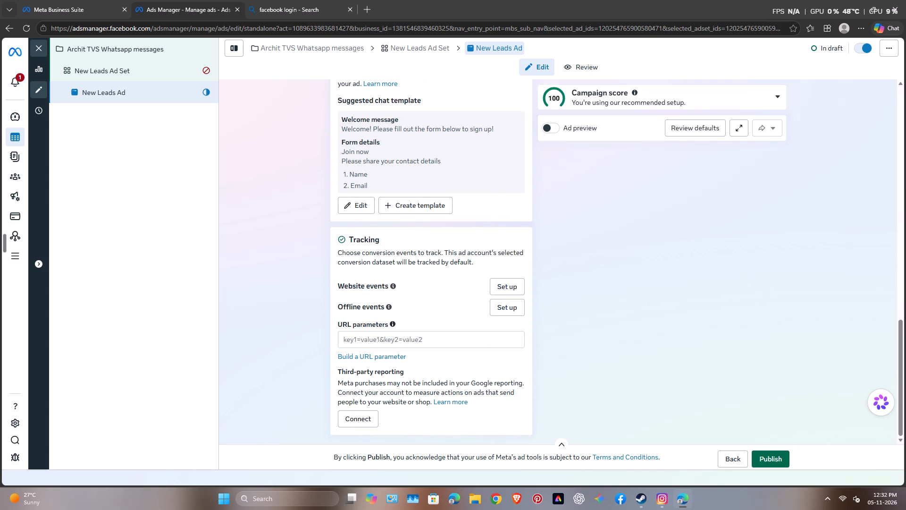
pyautogui.scroll(4, 476, 251)
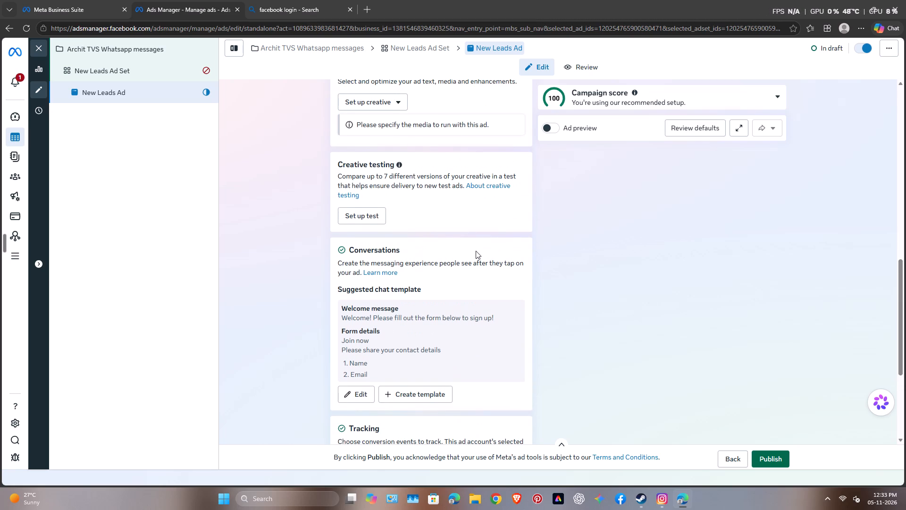
pyautogui.scroll(14, 476, 251)
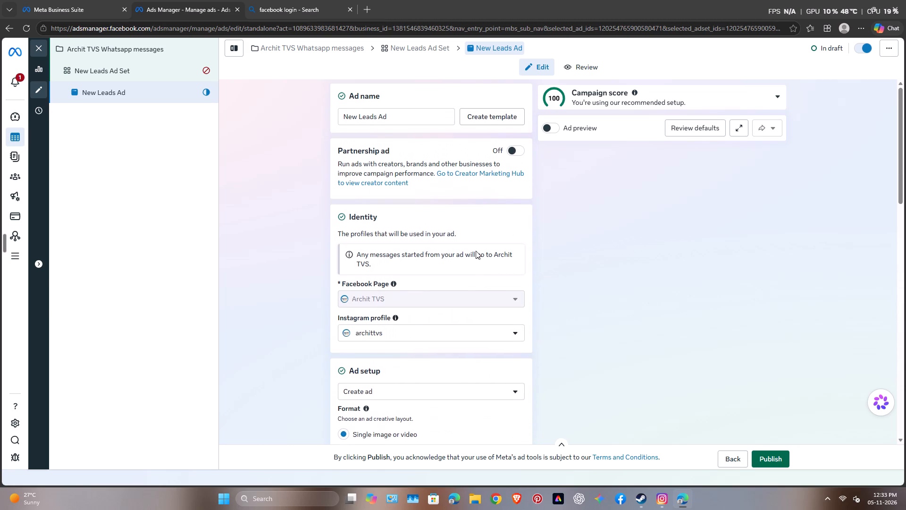
# Examine the ad's format, destination, ad creative, creative testing and suggested chat template sections more closely.
pyautogui.scroll(-5, 476, 251)
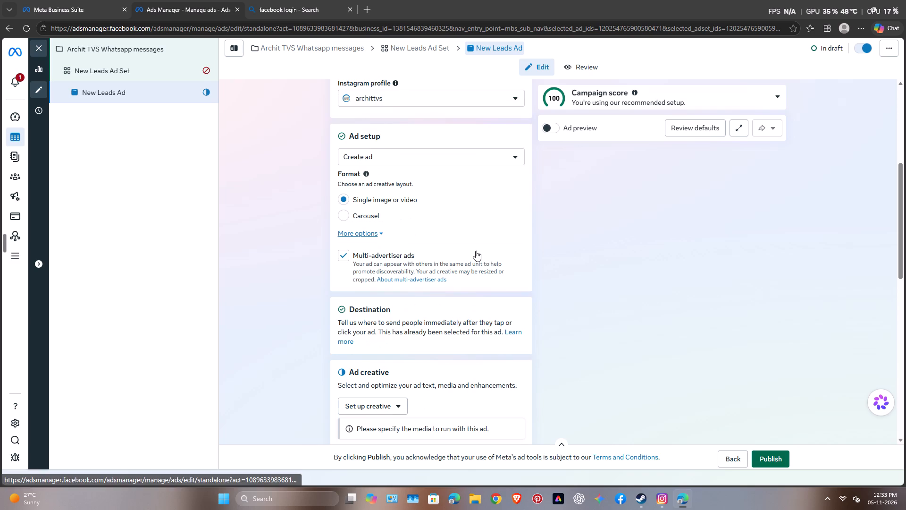
pyautogui.scroll(-4, 476, 251)
pyautogui.scroll(3, 476, 251)
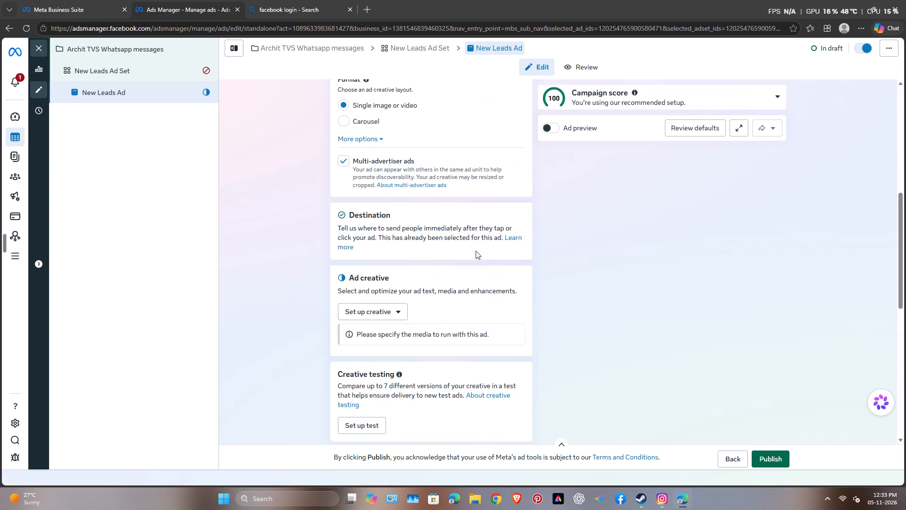
pyautogui.scroll(1, 476, 251)
pyautogui.scroll(-5, 476, 251)
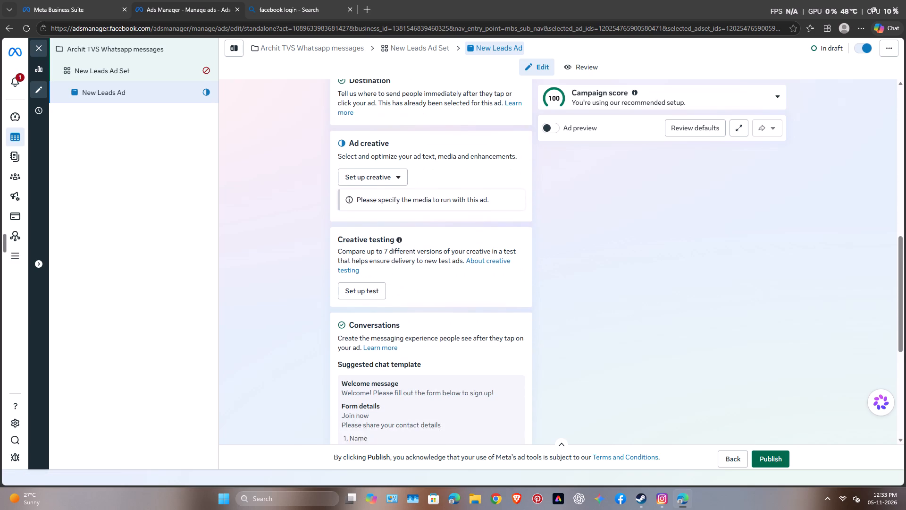
pyautogui.scroll(1, 476, 251)
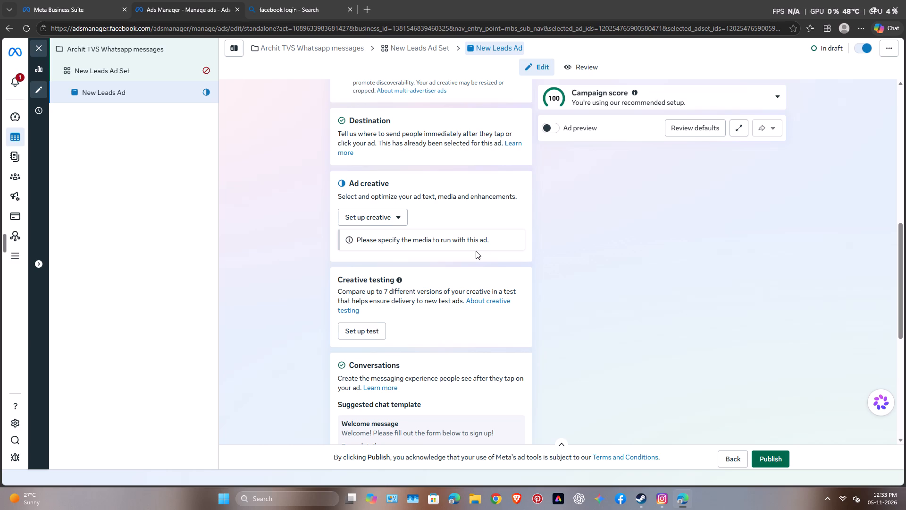
pyautogui.scroll(-3, 447, 274)
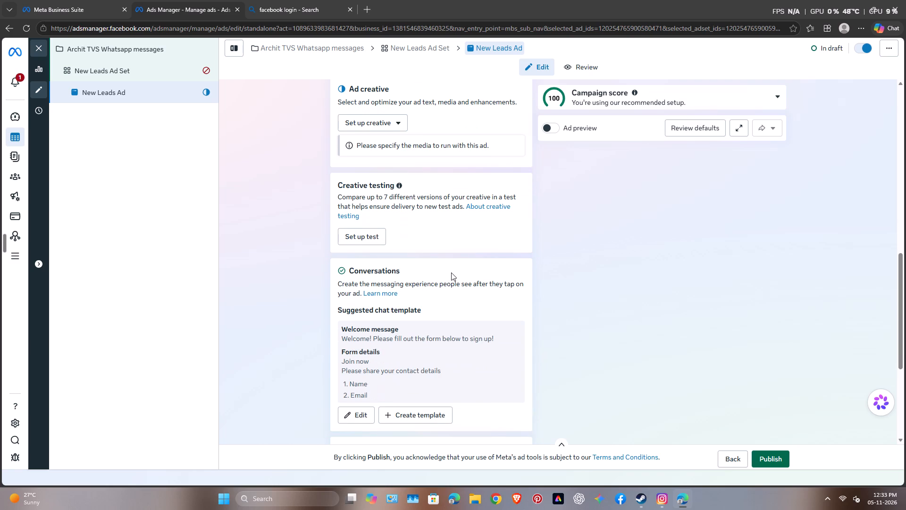
pyautogui.scroll(-2, 451, 272)
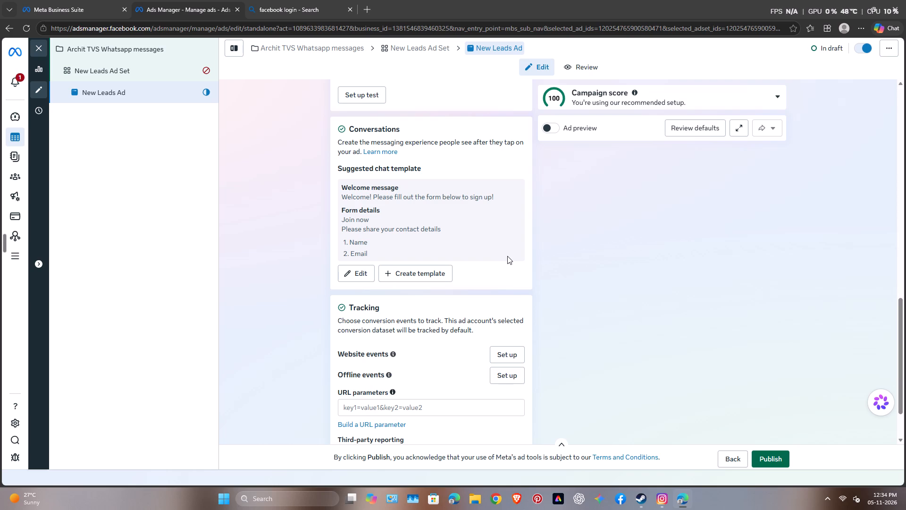
# Recheck the New Leads Ad's settings, including identity, ad setup, destination, ad creative, creative testing, conversations and tracking.
pyautogui.scroll(5, 468, 245)
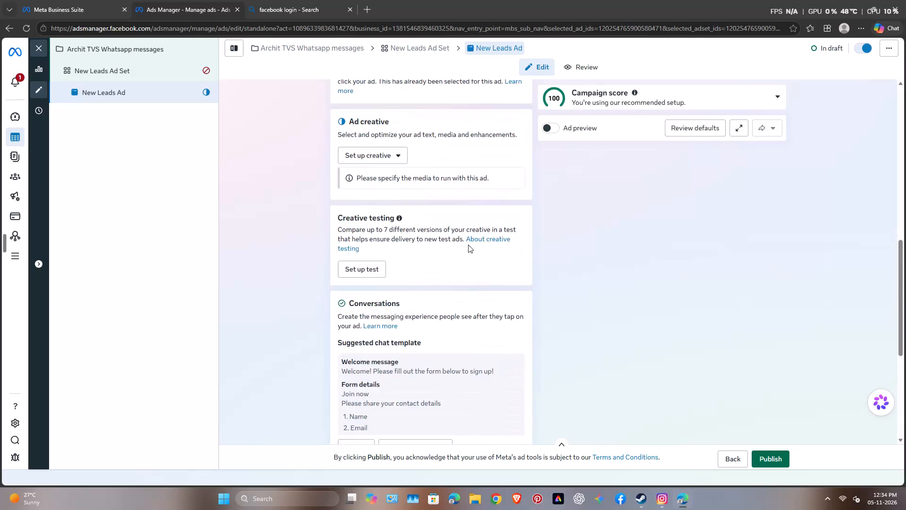
pyautogui.scroll(14, 468, 245)
pyautogui.scroll(-20, 468, 245)
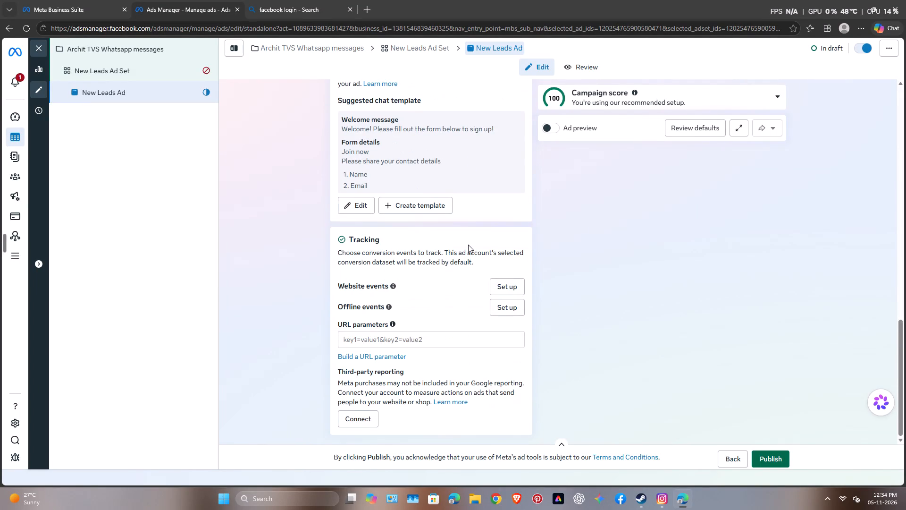
pyautogui.scroll(13, 468, 245)
pyautogui.scroll(-6, 468, 245)
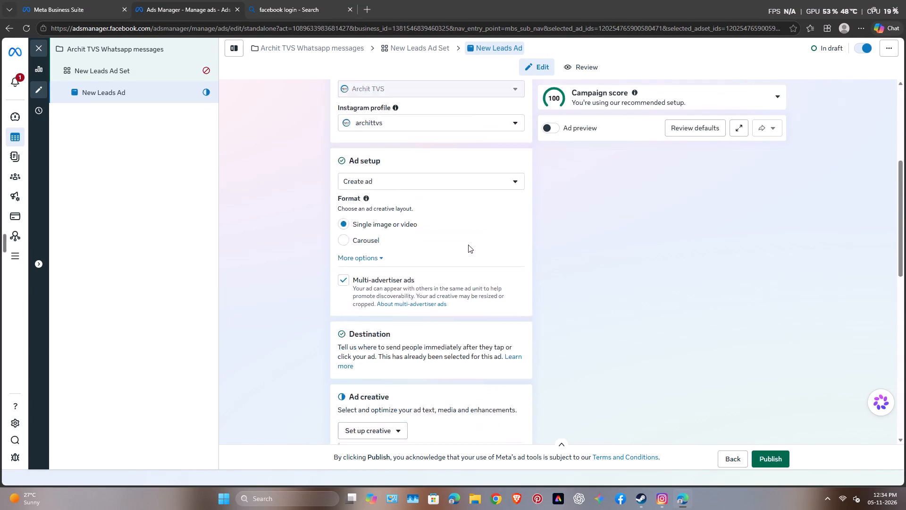
pyautogui.scroll(-5, 468, 245)
pyautogui.scroll(1, 468, 245)
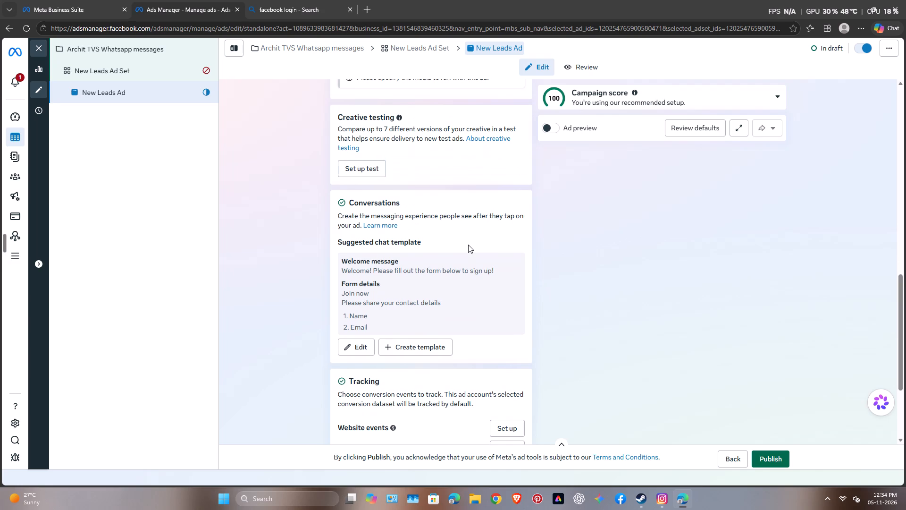
pyautogui.scroll(-5, 468, 250)
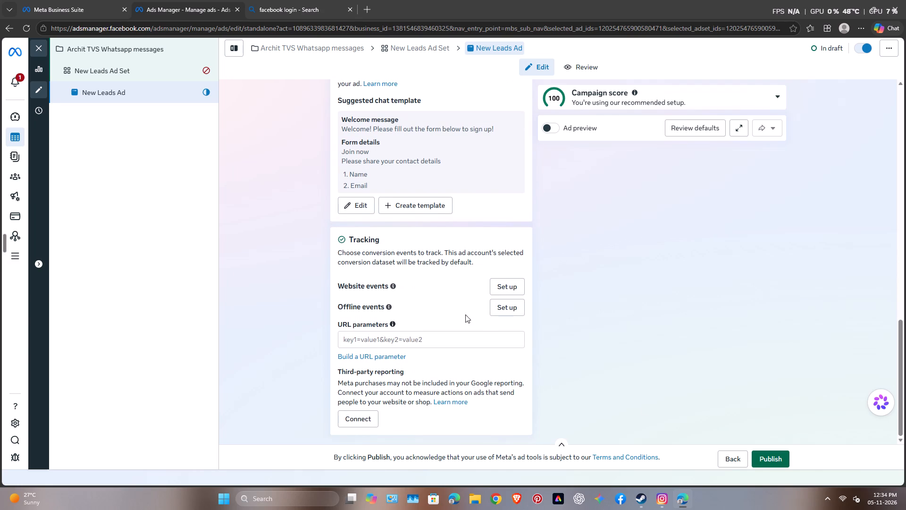
pyautogui.scroll(2, 418, 359)
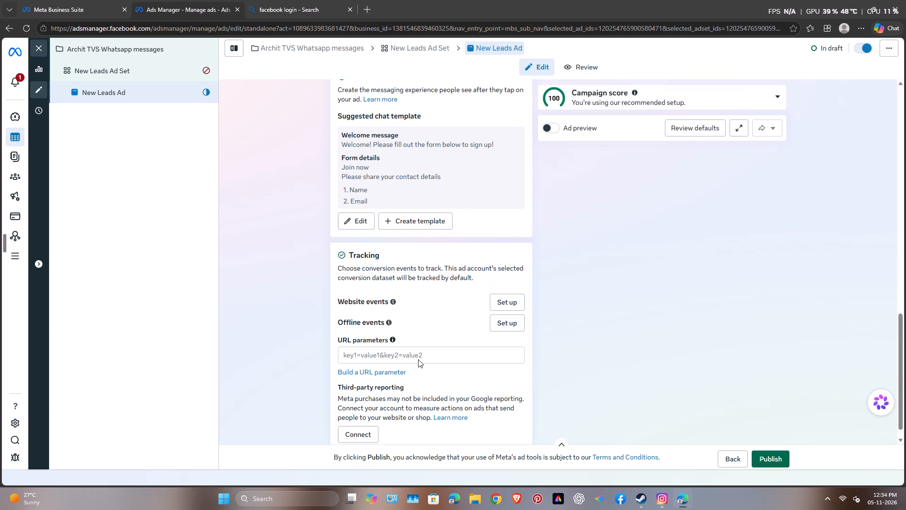
pyautogui.scroll(15, 418, 359)
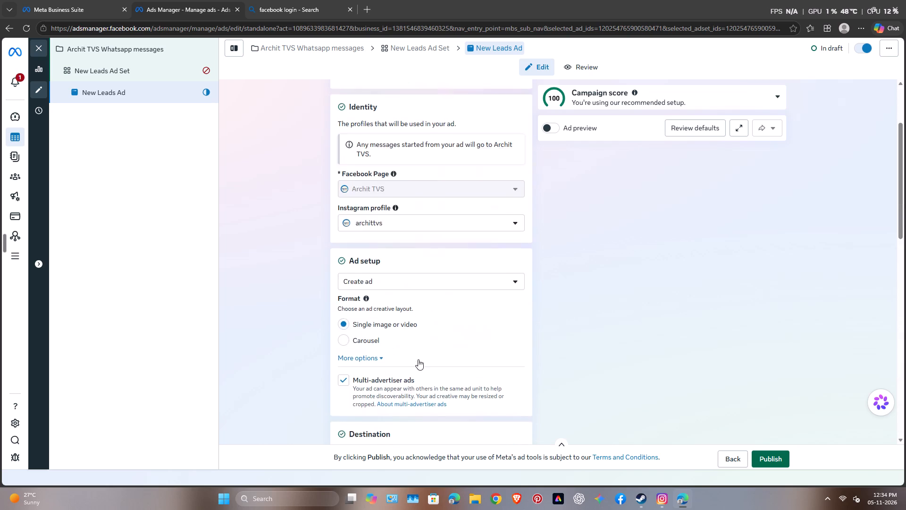
pyautogui.scroll(4, 418, 359)
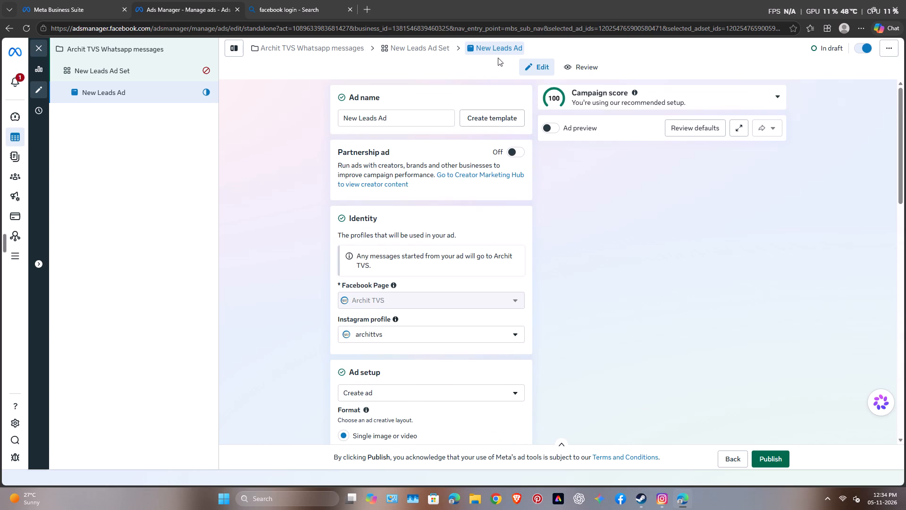
# Return to the New Leads Ad Set, check its WhatsApp message destination and try to edit the setting behind the Terms of Service error.
pyautogui.click(411, 49)
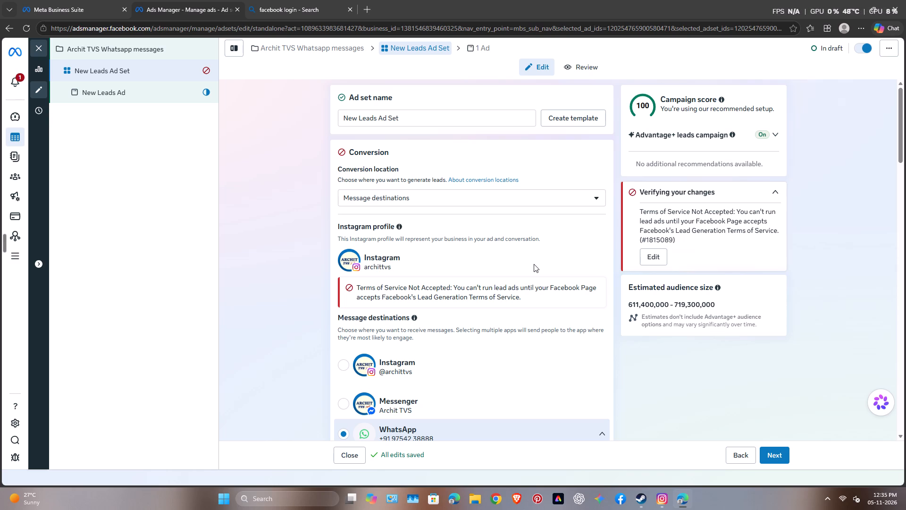
pyautogui.scroll(-2, 453, 320)
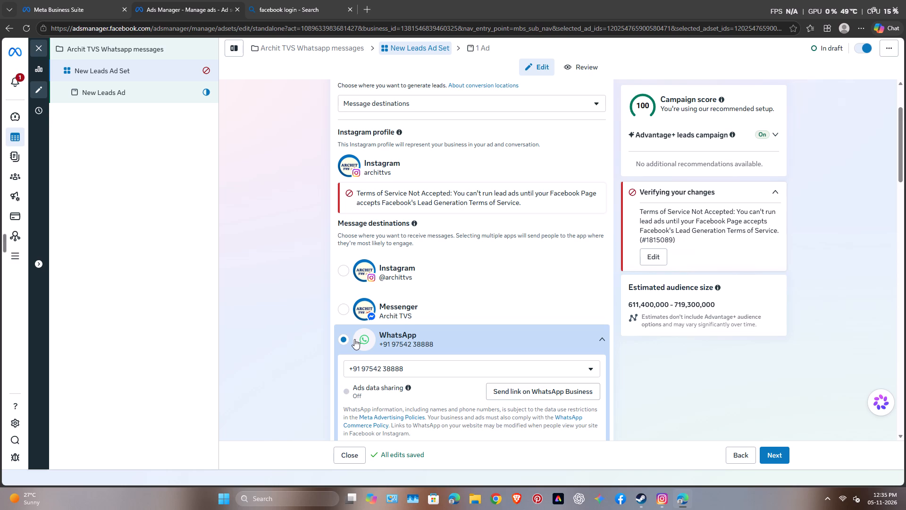
pyautogui.click(340, 339)
pyautogui.scroll(-2, 548, 304)
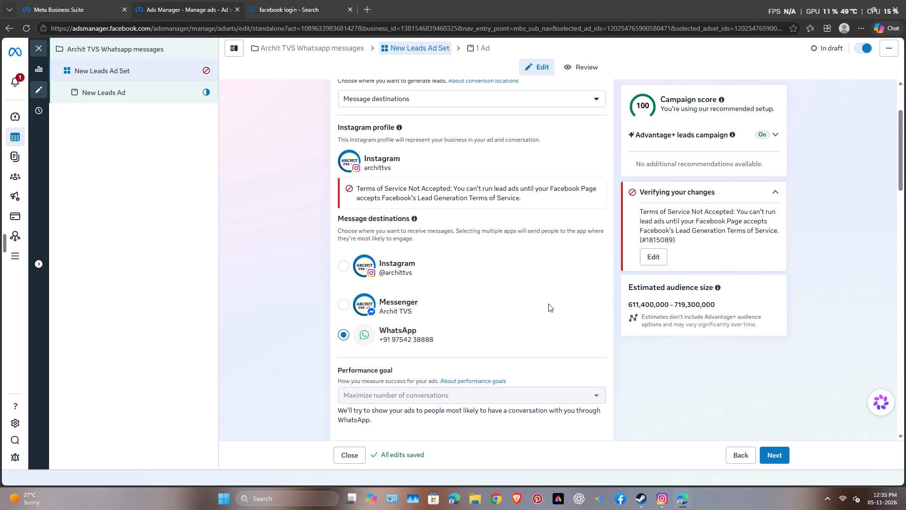
pyautogui.scroll(3, 548, 304)
pyautogui.tripleClick(649, 262)
pyautogui.click(649, 261)
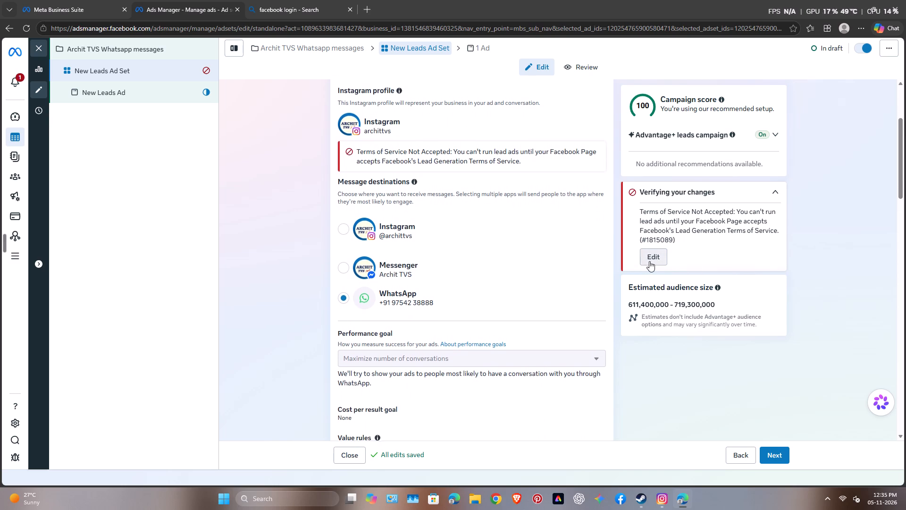
pyautogui.doubleClick(649, 261)
pyautogui.scroll(-2, 568, 272)
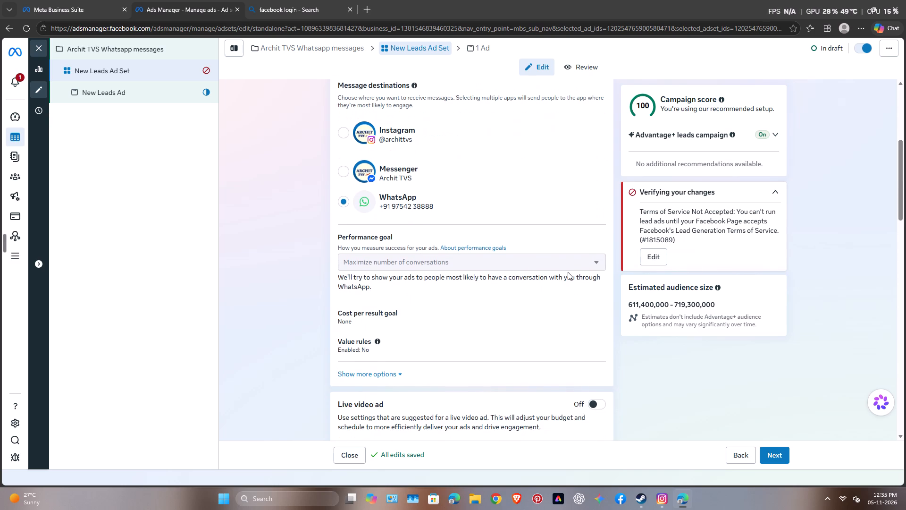
pyautogui.doubleClick(660, 253)
pyautogui.doubleClick(660, 253)
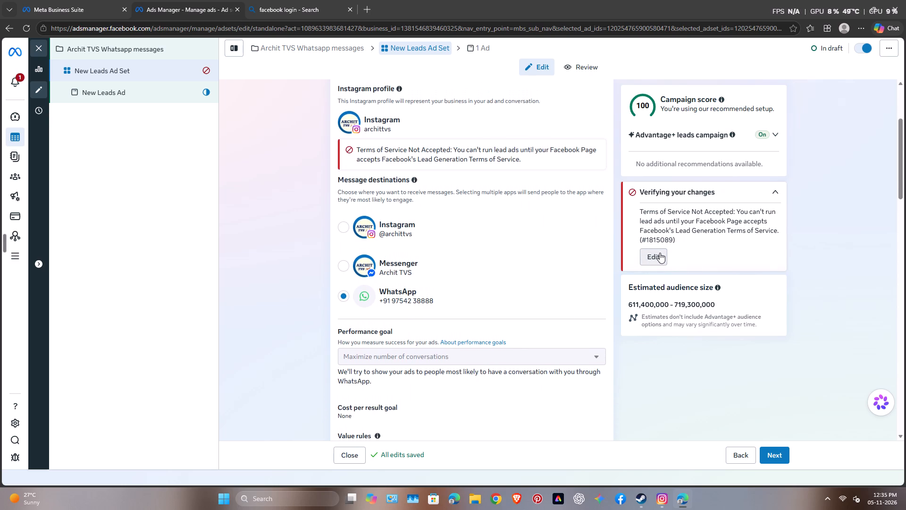
# Examine the ad set's performance goal, live video ad, and budget and schedule sections.
pyautogui.scroll(-7, 380, 263)
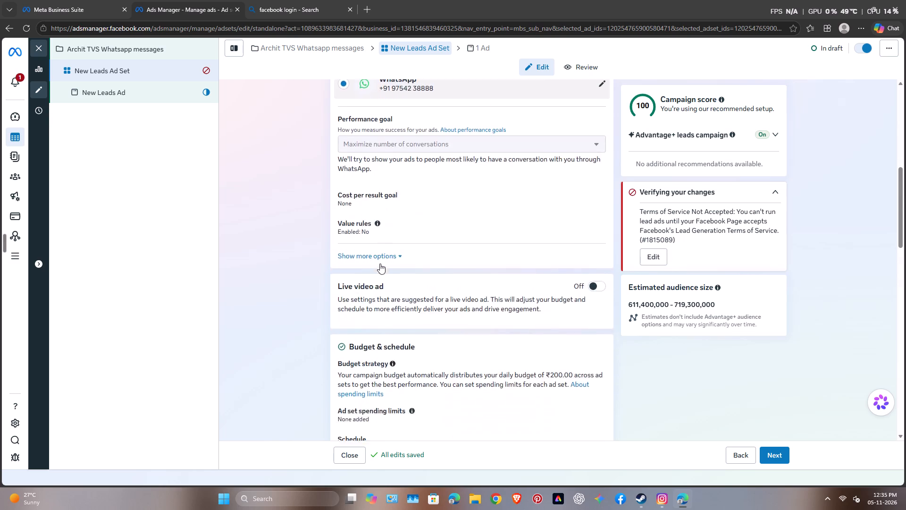
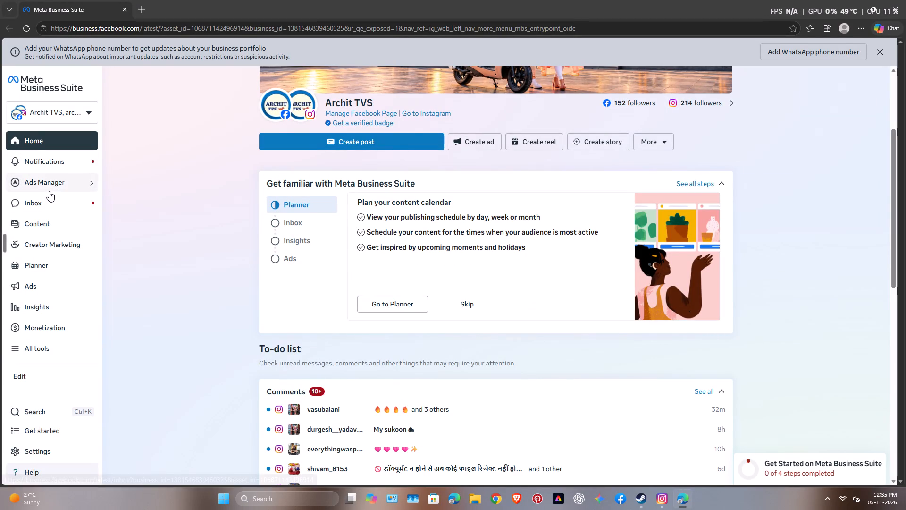
# Open the Campaigns page of Ads Manager for the Archit TVS business account.
pyautogui.click(131, 197)
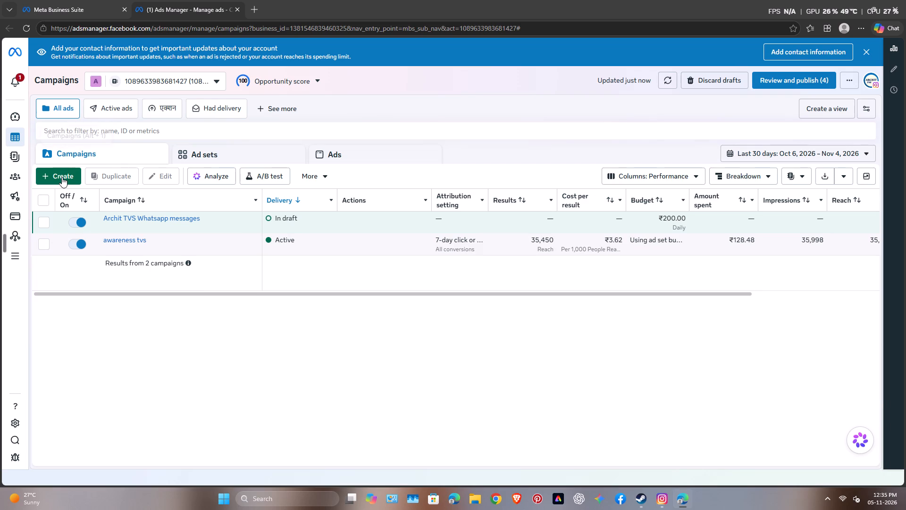
# Create a new Auction campaign with the Leads objective.
pyautogui.click(62, 177)
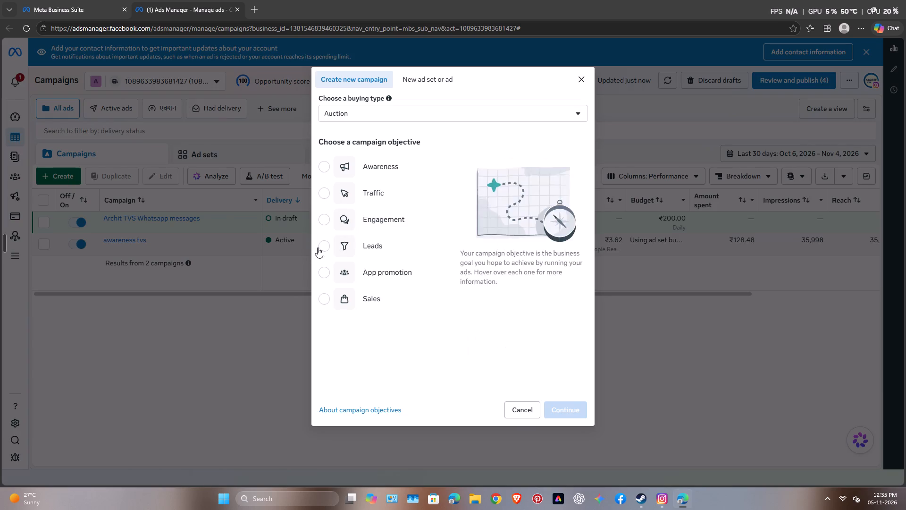
pyautogui.click(322, 247)
pyautogui.click(571, 406)
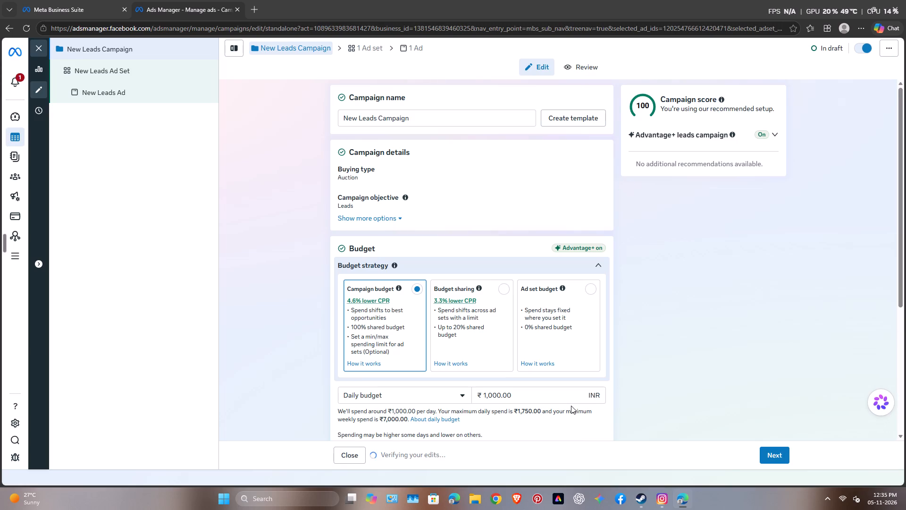
# Rename the new campaign as "archit tvs messages".
pyautogui.click(429, 116)
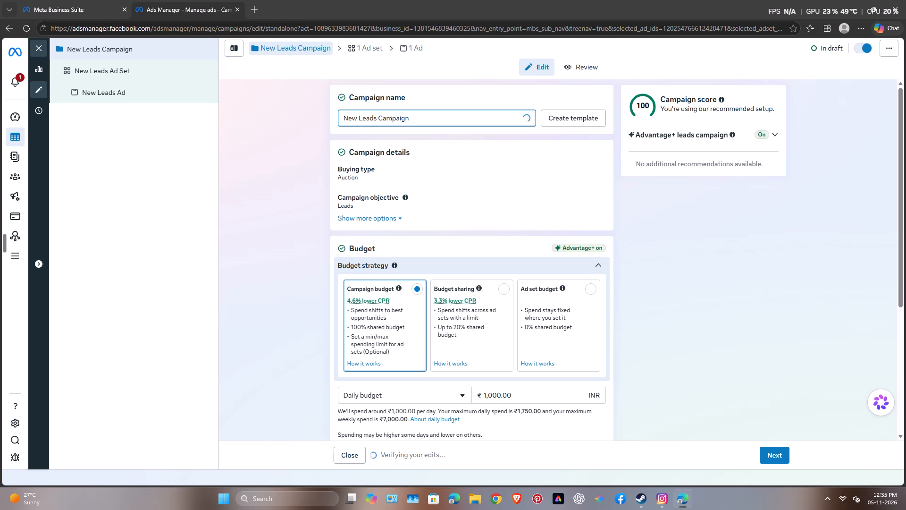
pyautogui.write('ar')
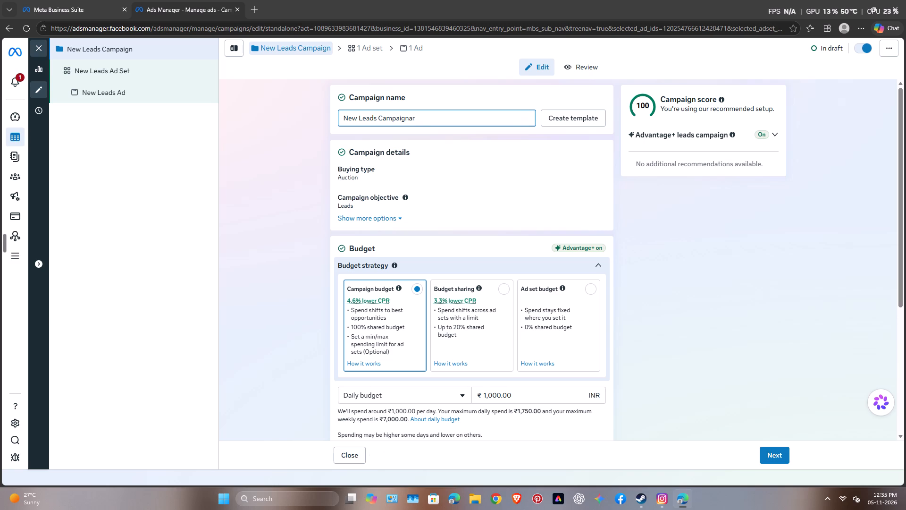
pyautogui.write('chit tvs me')
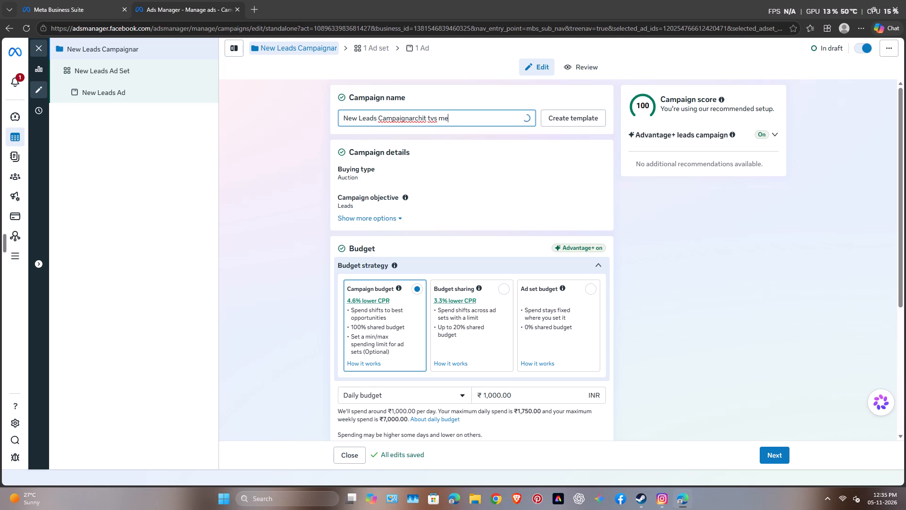
pyautogui.press('BackSpace')
pyautogui.write('assage')
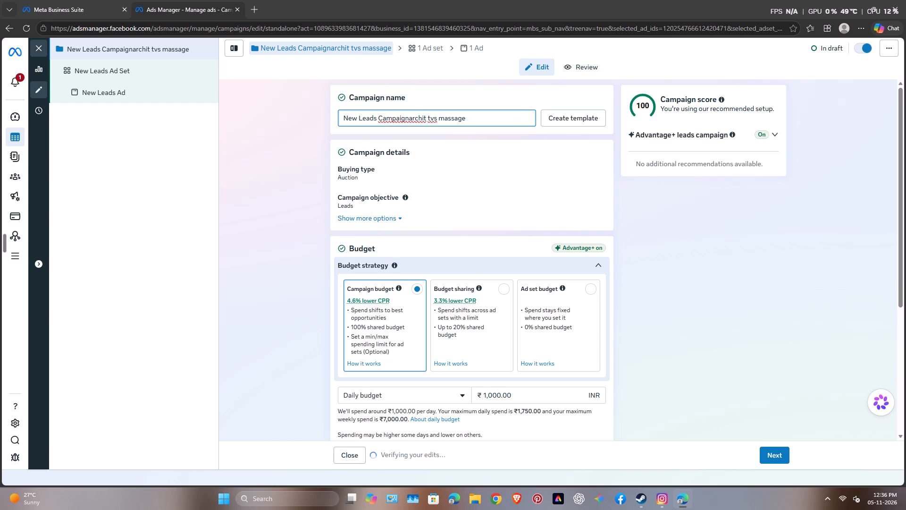
pyautogui.press('BackSpace')
pyautogui.press('BackSpace')
pyautogui.press('BackSpace')
pyautogui.press('BackSpace')
pyautogui.press('BackSpace')
pyautogui.press('BackSpace')
pyautogui.press('BackSpace')
pyautogui.press('BackSpace')
pyautogui.press('BackSpace')
pyautogui.press('BackSpace')
pyautogui.press('BackSpace')
pyautogui.press('BackSpace')
pyautogui.press('BackSpace')
pyautogui.press('BackSpace')
pyautogui.press('BackSpace')
pyautogui.press('BackSpace')
pyautogui.press('BackSpace')
pyautogui.press('BackSpace')
pyautogui.press('BackSpace')
pyautogui.press('BackSpace')
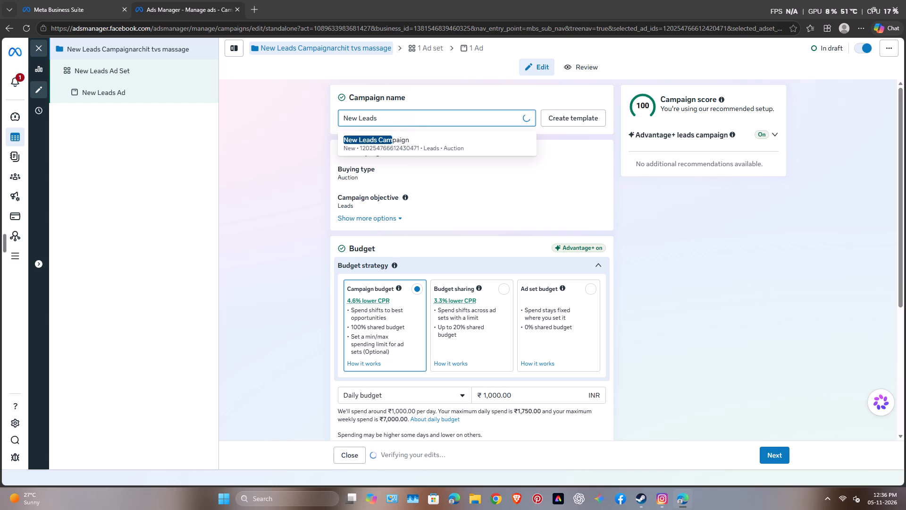
pyautogui.write('archit tvs messages')
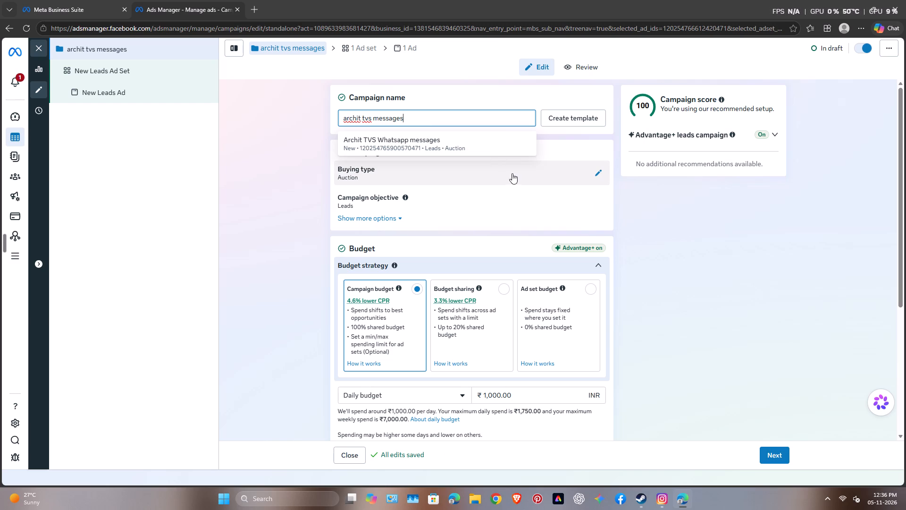
pyautogui.click(295, 186)
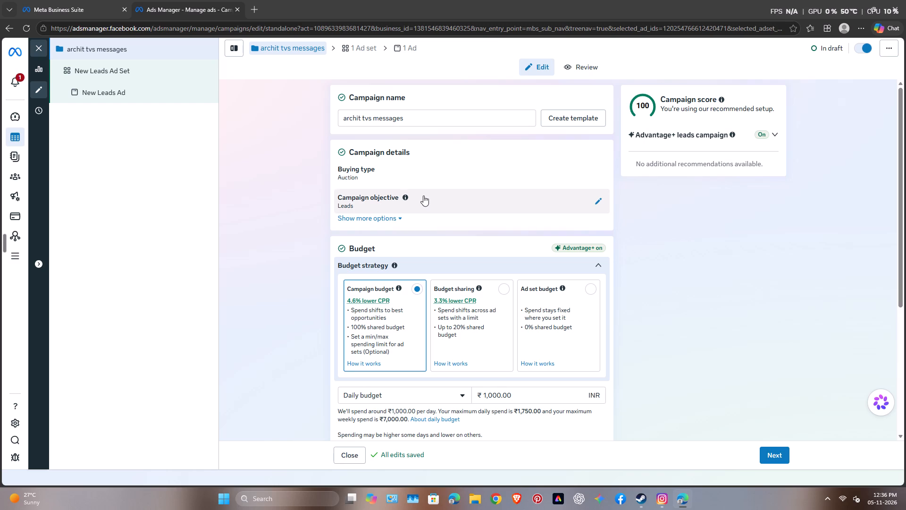
# Examine the campaign's extra detail options, budget strategy, additional budget settings, A/B test and special ad categories.
pyautogui.click(396, 218)
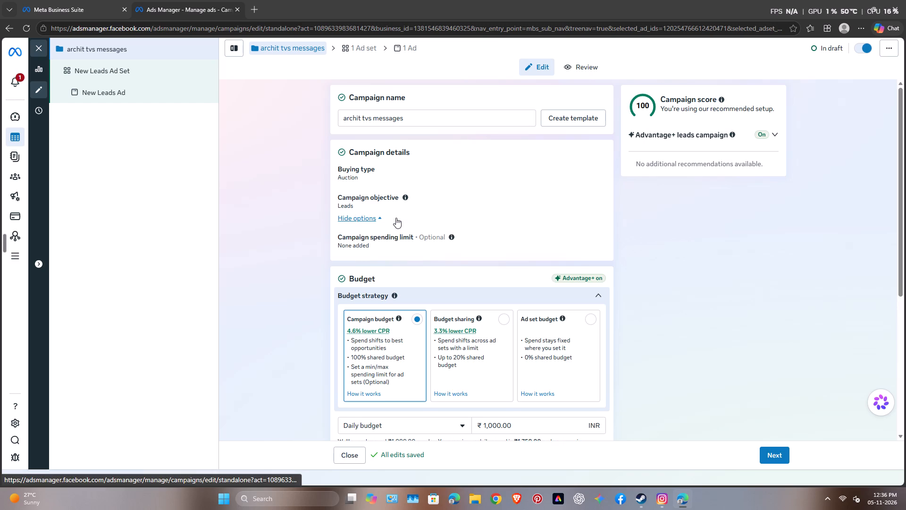
pyautogui.click(396, 218)
pyautogui.scroll(-3, 396, 218)
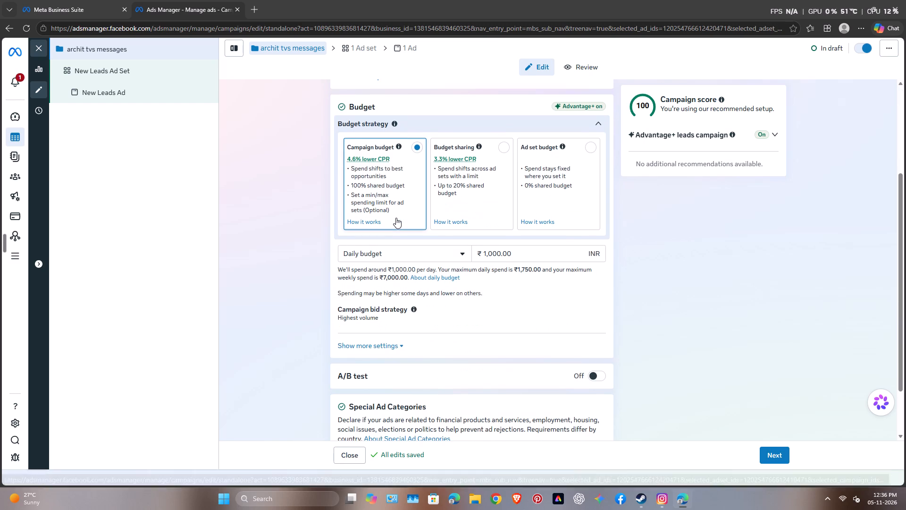
pyautogui.scroll(3, 396, 218)
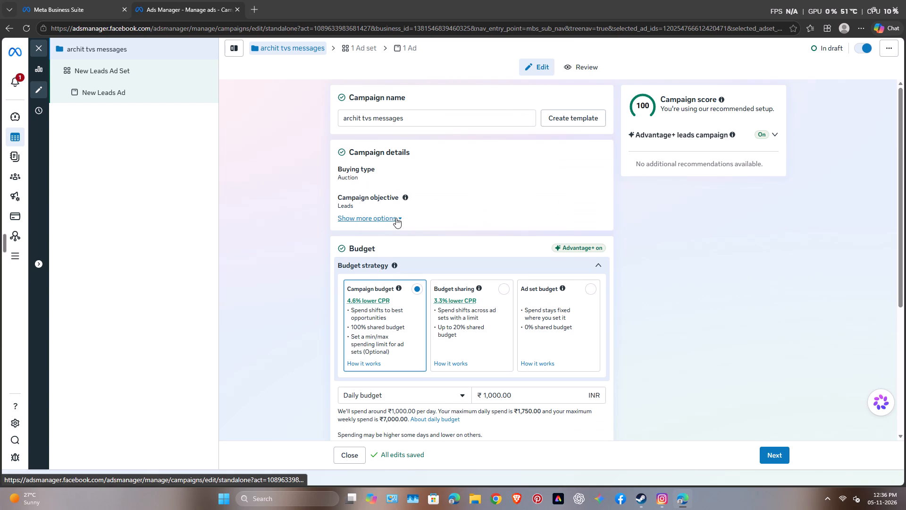
pyautogui.scroll(-4, 396, 218)
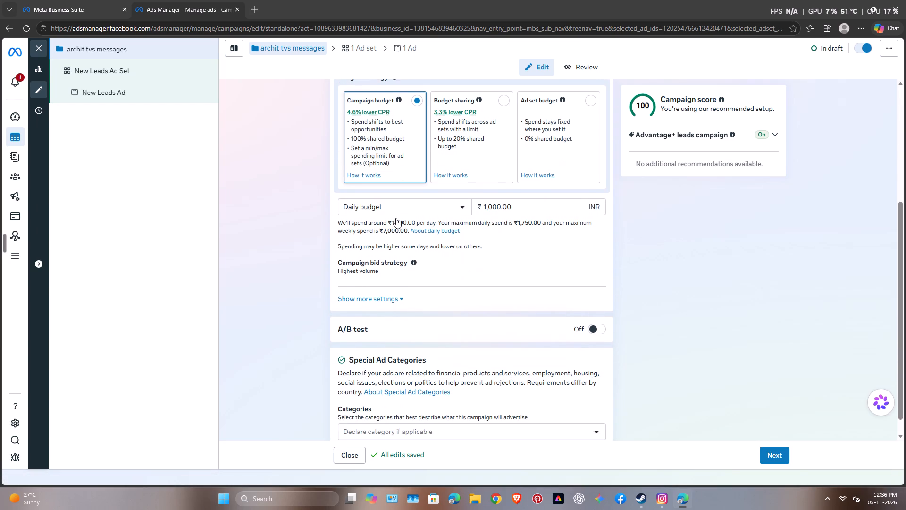
pyautogui.scroll(-2, 396, 218)
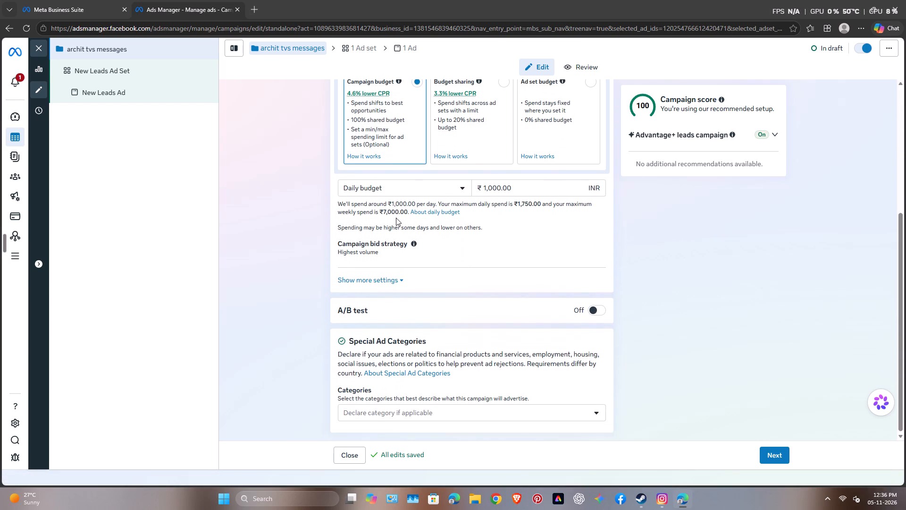
pyautogui.scroll(-3, 396, 218)
pyautogui.doubleClick(403, 283)
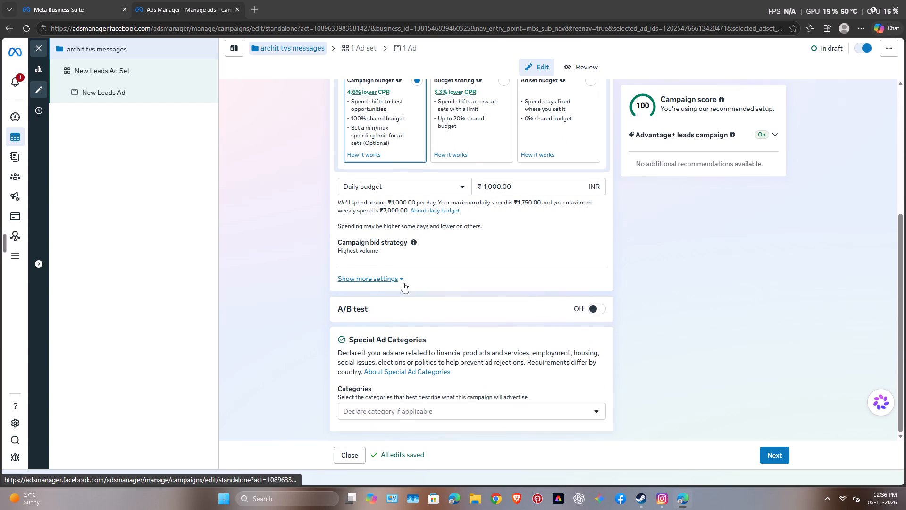
pyautogui.click(403, 283)
pyautogui.click(401, 281)
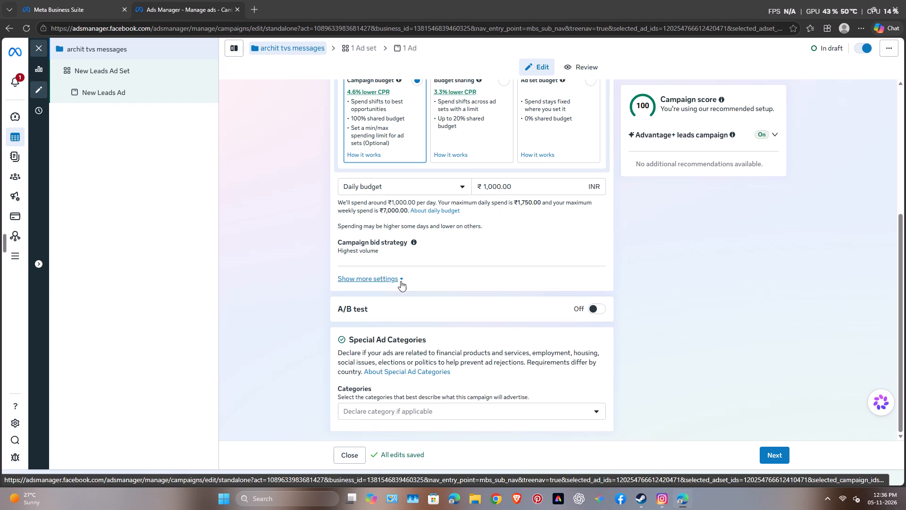
# Set the campaign's daily budget to ₹200.
pyautogui.scroll(2, 406, 262)
pyautogui.click(544, 282)
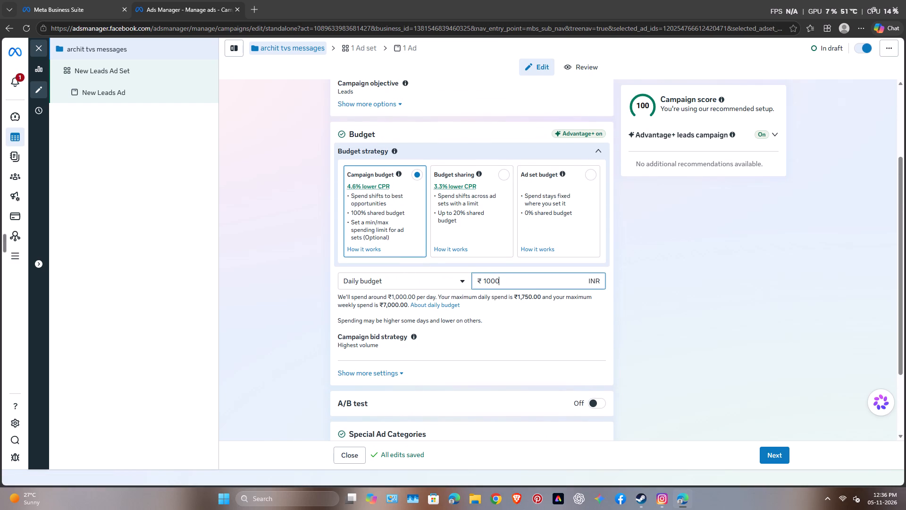
pyautogui.press('BackSpace')
pyautogui.press('BackSpace')
pyautogui.press('BackSpace')
pyautogui.press('BackSpace')
pyautogui.press('BackSpace')
pyautogui.press('BackSpace')
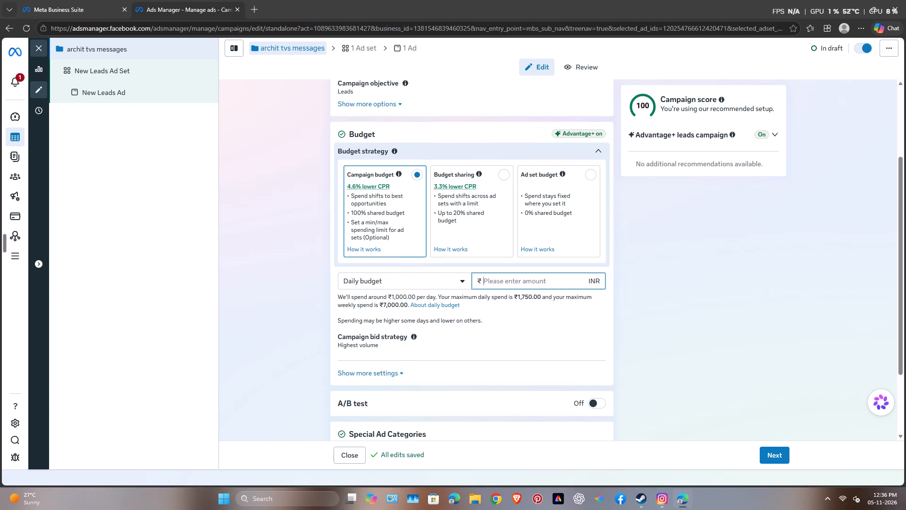
pyautogui.write('200')
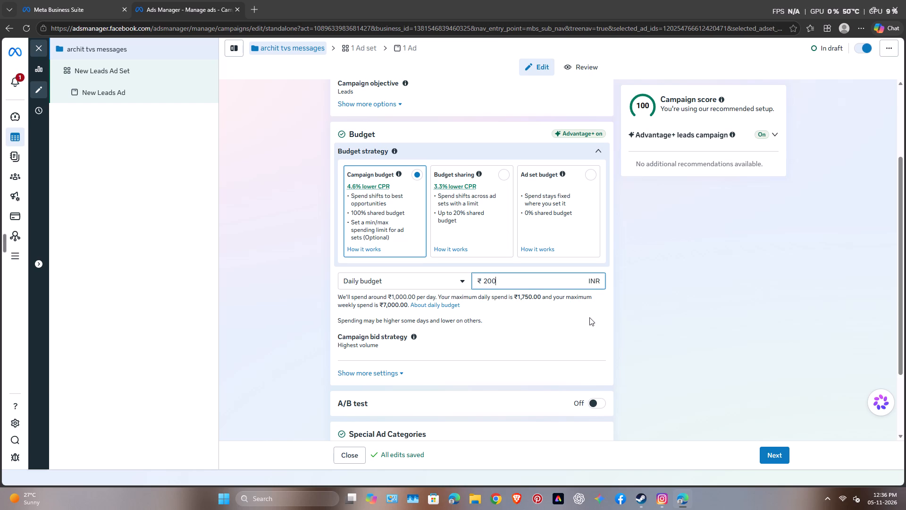
# Look over the campaign settings down to special ad categories and open the buying type choices.
pyautogui.scroll(-7, 585, 302)
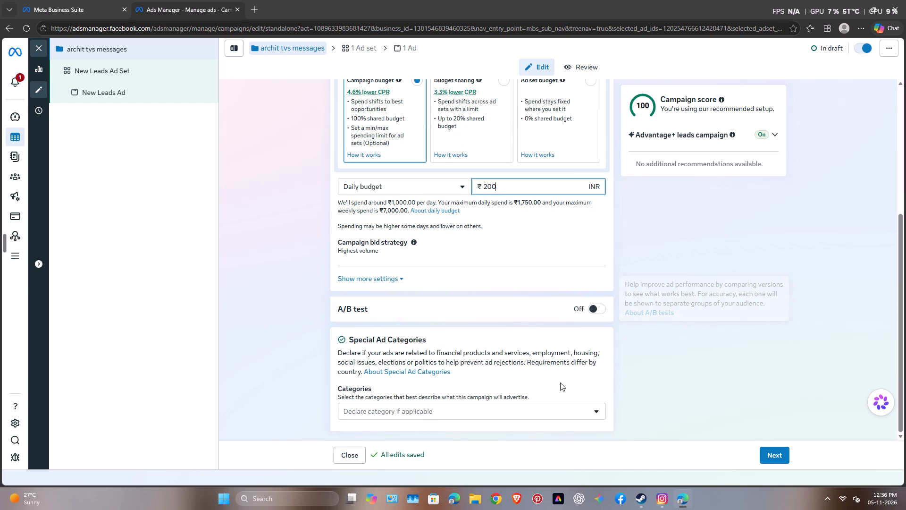
pyautogui.scroll(2, 558, 397)
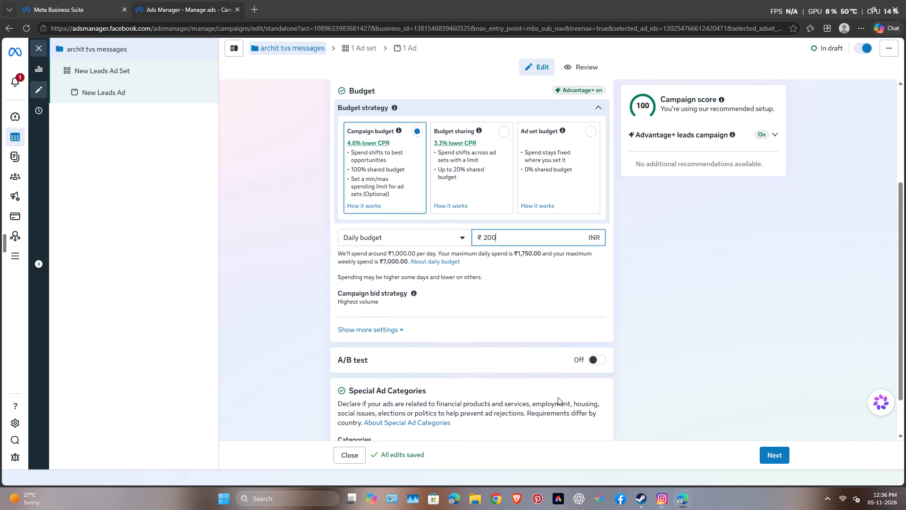
pyautogui.scroll(9, 558, 397)
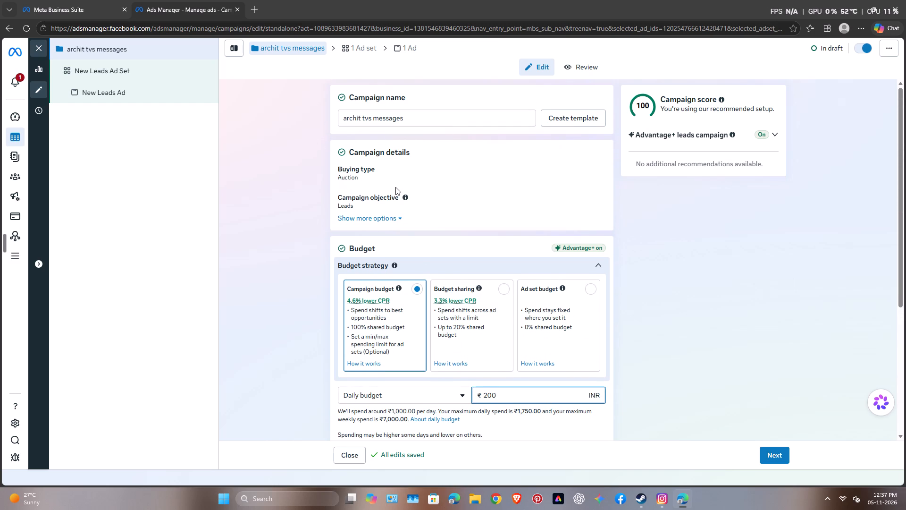
pyautogui.click(534, 176)
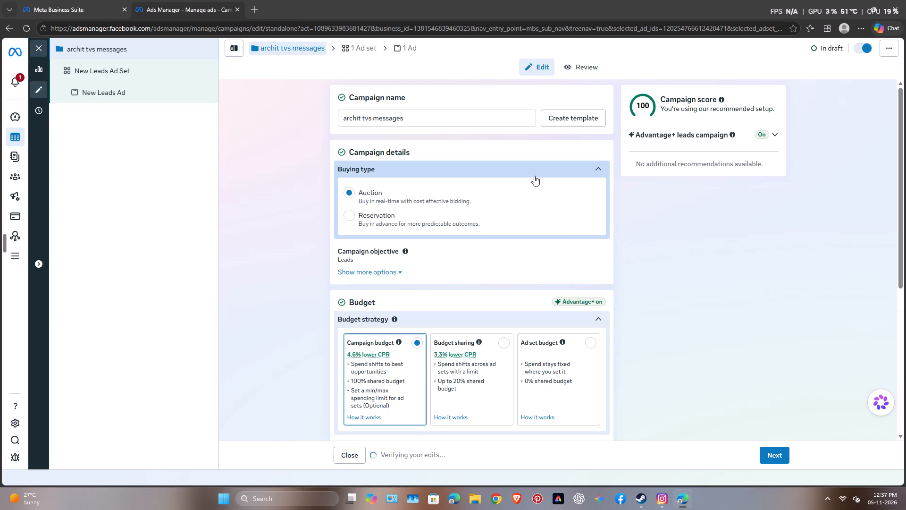
# Close the buying type choices with Auction kept and continue to the new ad set's settings.
pyautogui.click(534, 176)
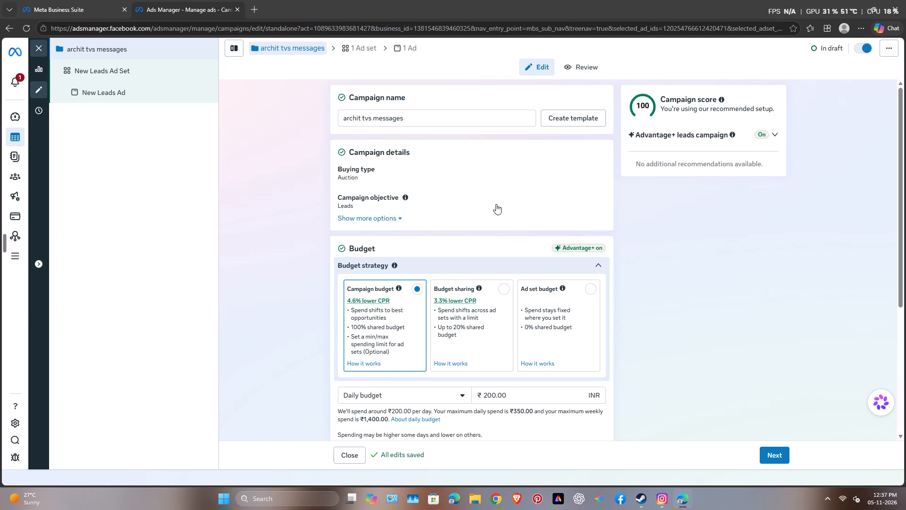
pyautogui.scroll(-5, 487, 238)
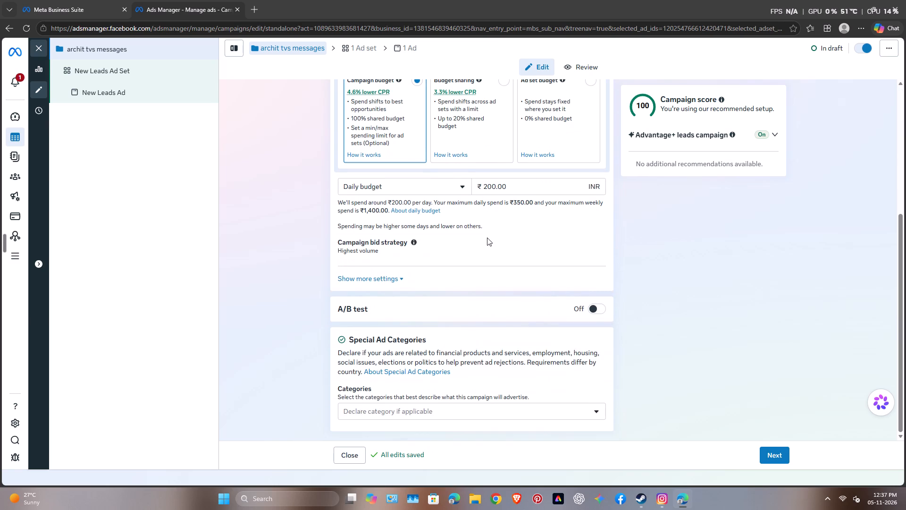
pyautogui.click(765, 459)
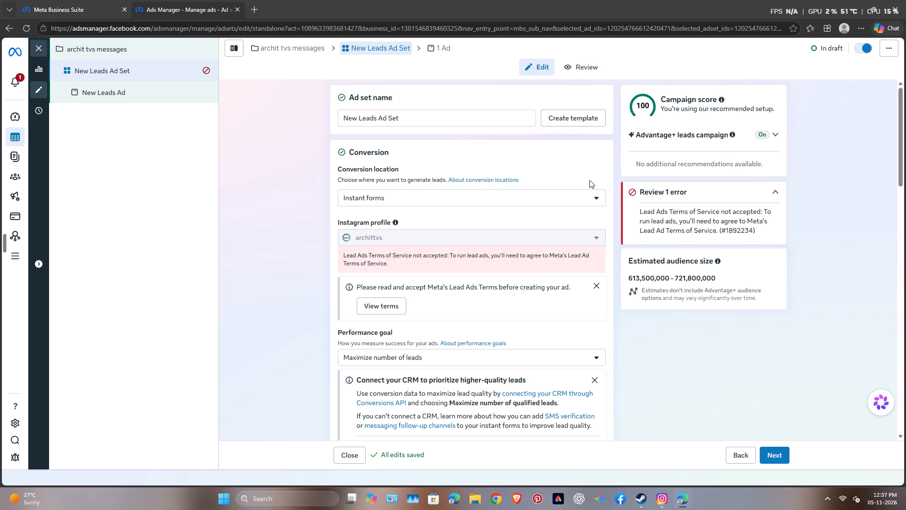
# Set the ad set's conversion location to Message destinations and choose WhatsApp as the message destination.
pyautogui.click(587, 199)
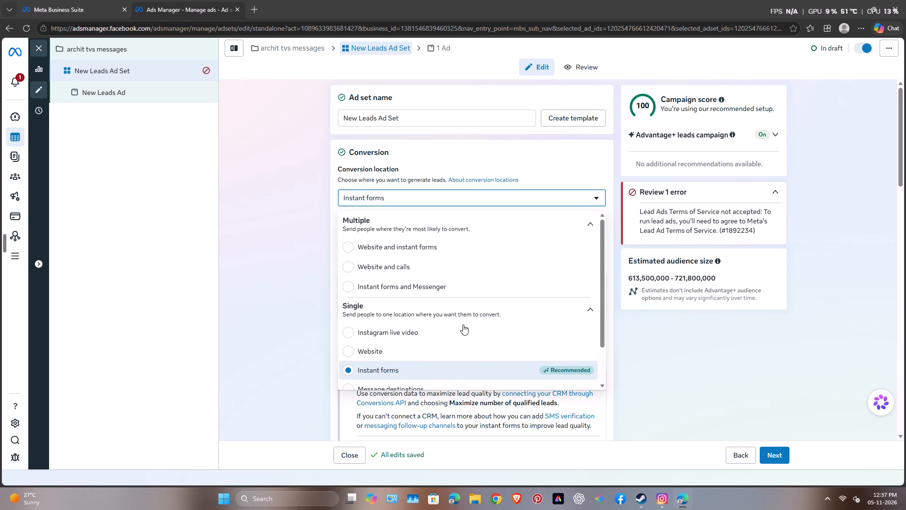
pyautogui.scroll(-2, 460, 327)
pyautogui.click(443, 335)
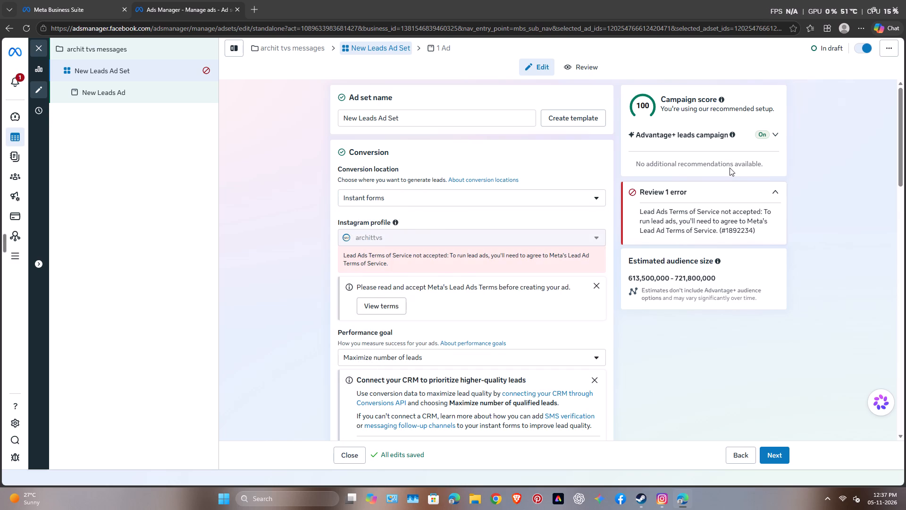
pyautogui.scroll(-2, 465, 358)
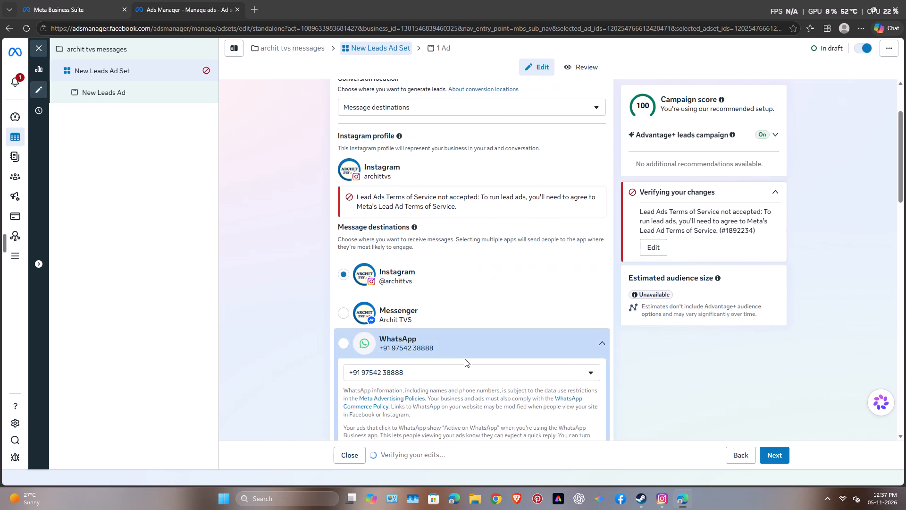
pyautogui.click(344, 339)
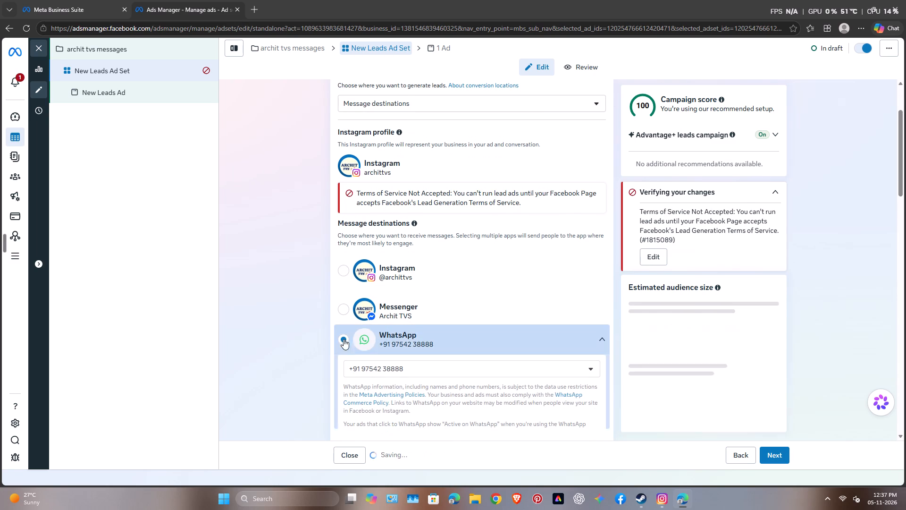
# Go to the setting flagged by the ad set's Lead Generation Terms of Service error.
pyautogui.click(652, 258)
pyautogui.tripleClick(652, 259)
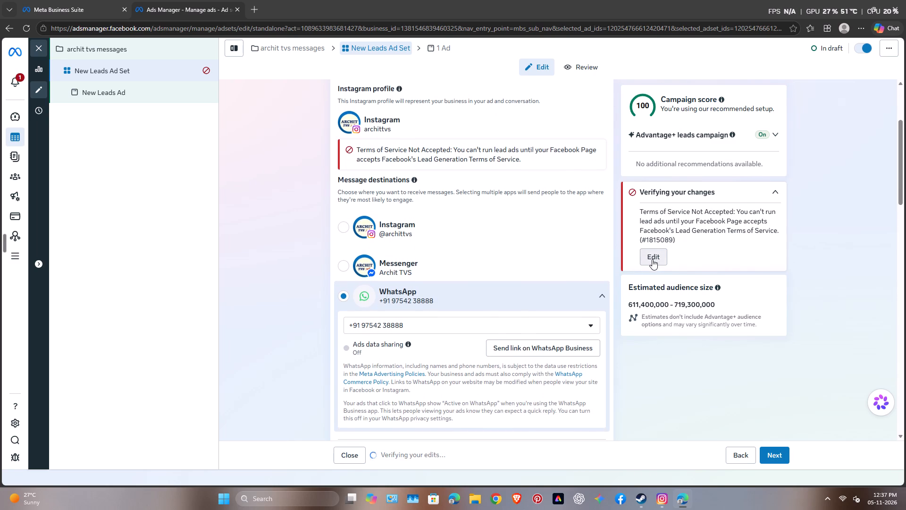
pyautogui.click(652, 259)
pyautogui.click(642, 253)
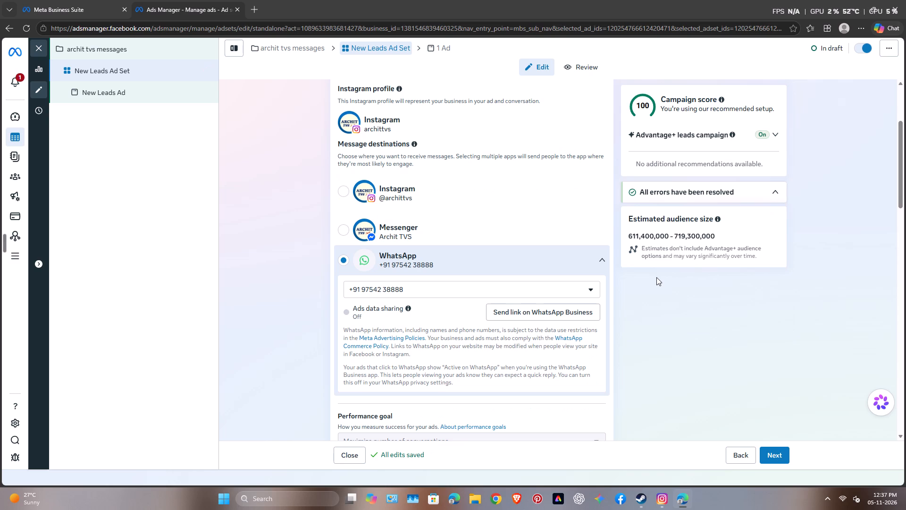
# Examine the ad set's settings from conversion location and message destinations through performance goal, schedule, audience and placements.
pyautogui.scroll(3, 657, 277)
pyautogui.scroll(-1, 657, 277)
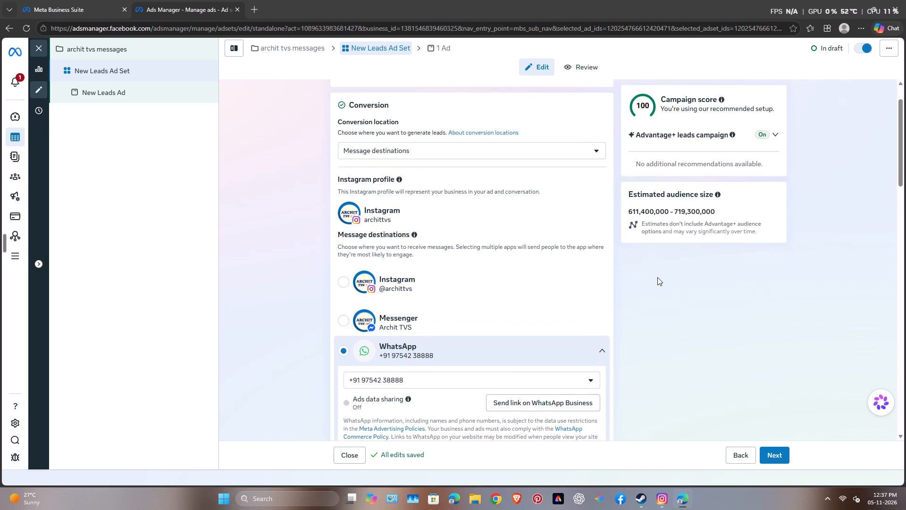
pyautogui.scroll(-1, 657, 277)
pyautogui.scroll(1, 657, 277)
pyautogui.scroll(-2, 657, 277)
pyautogui.scroll(3, 657, 277)
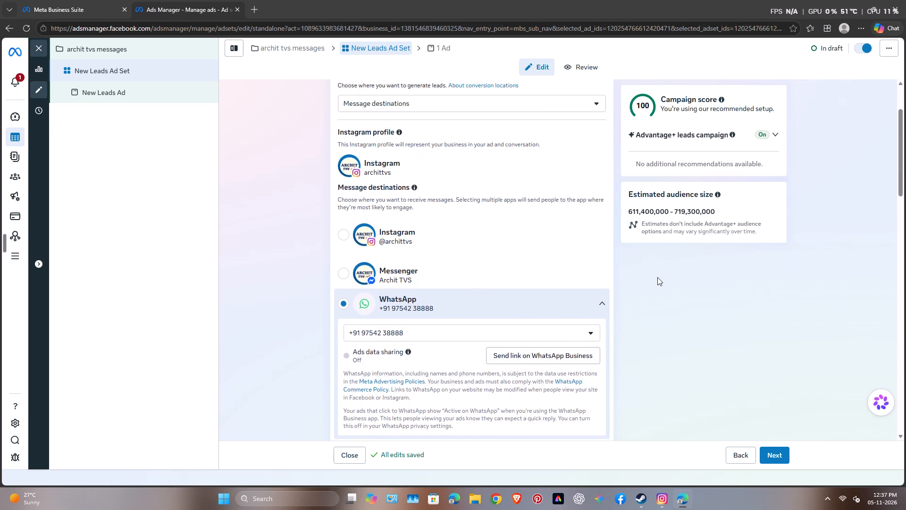
pyautogui.scroll(4, 657, 277)
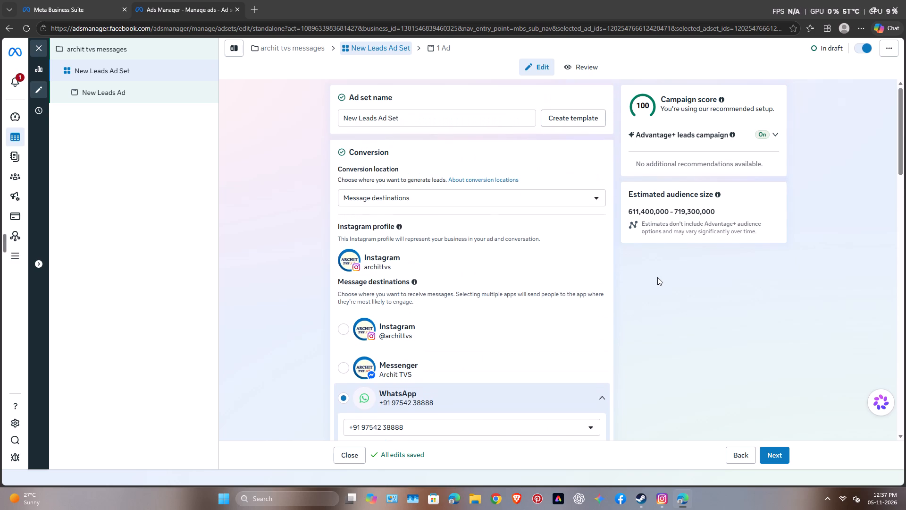
pyautogui.scroll(-2, 657, 277)
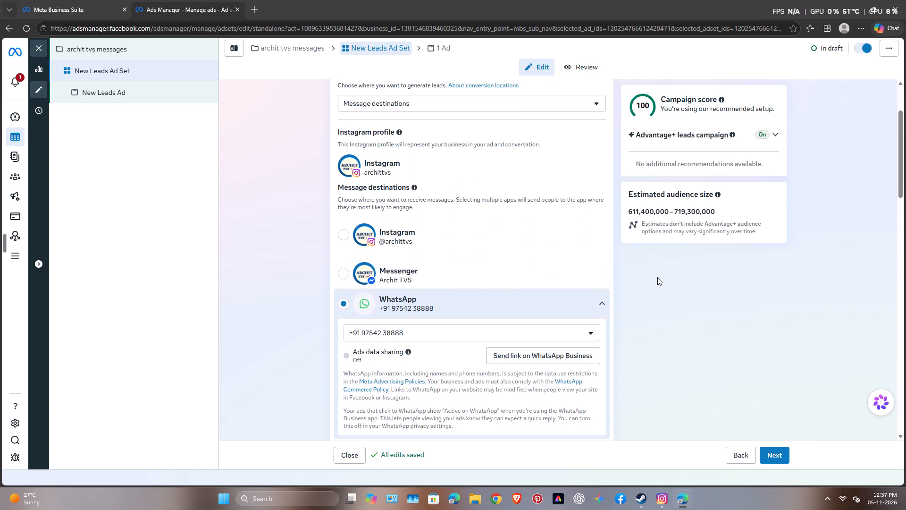
pyautogui.scroll(-2, 657, 277)
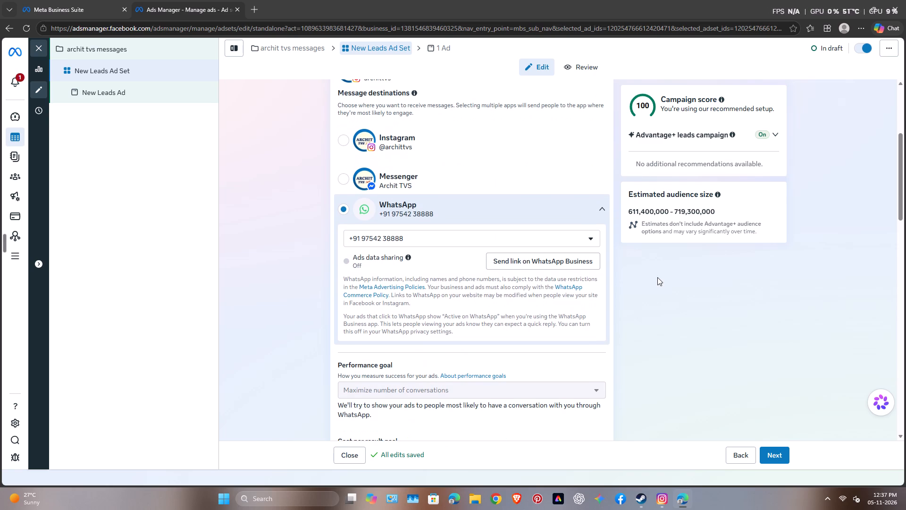
pyautogui.scroll(-4, 657, 277)
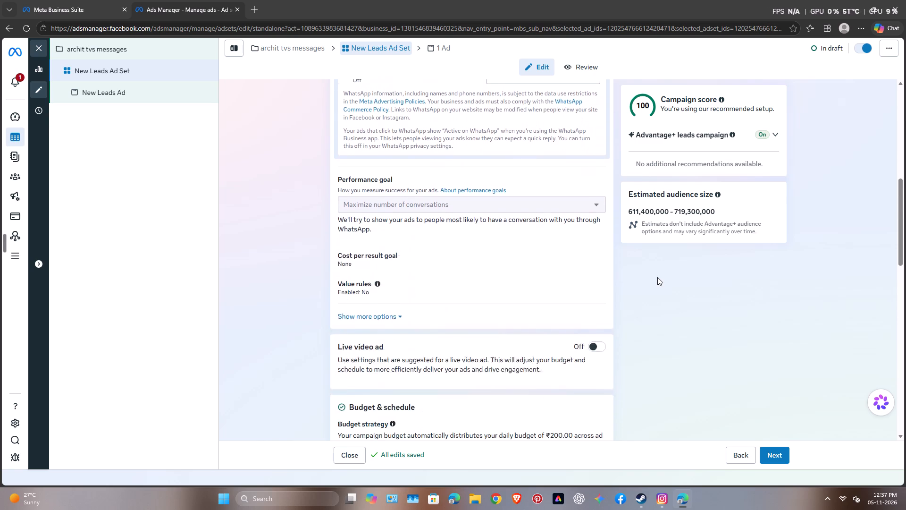
pyautogui.scroll(-14, 657, 277)
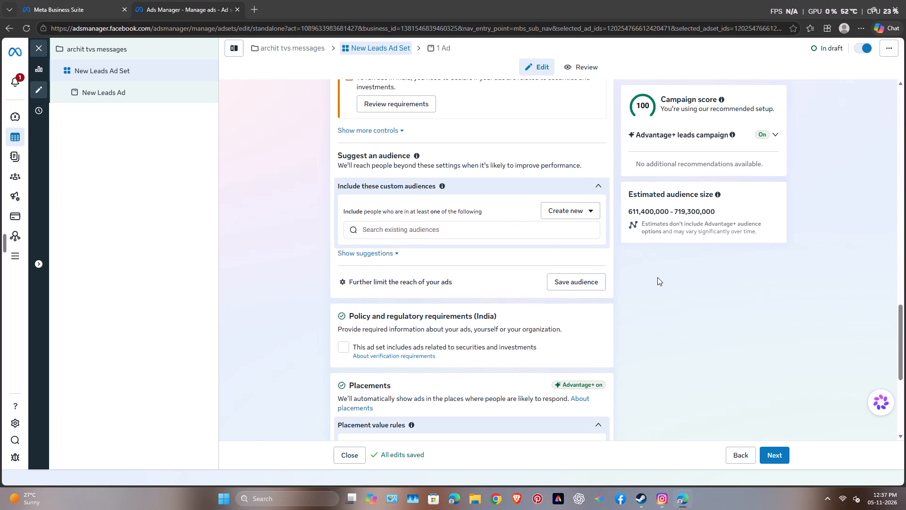
pyautogui.scroll(19, 657, 277)
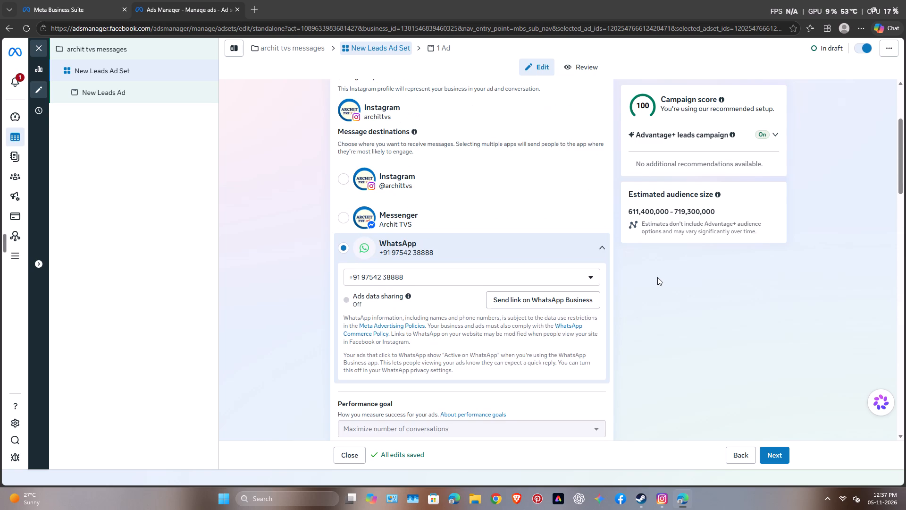
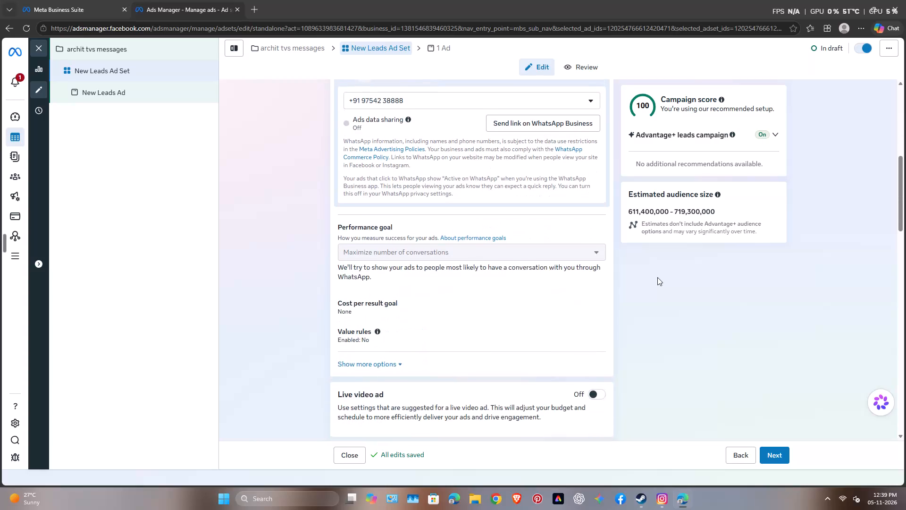
# Look over the ad set's performance goal, cost per result goal, value rules, live video ad, and budget and schedule settings.
pyautogui.scroll(-4, 650, 280)
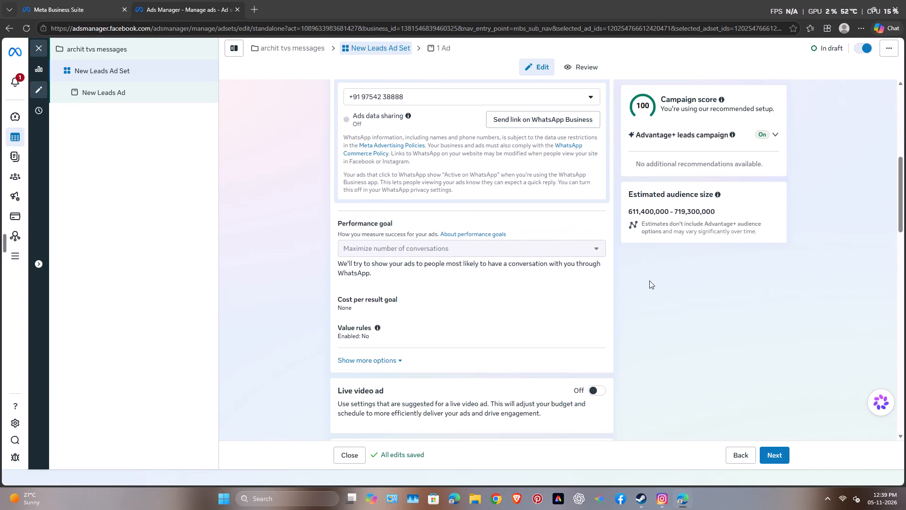
pyautogui.scroll(-3, 649, 280)
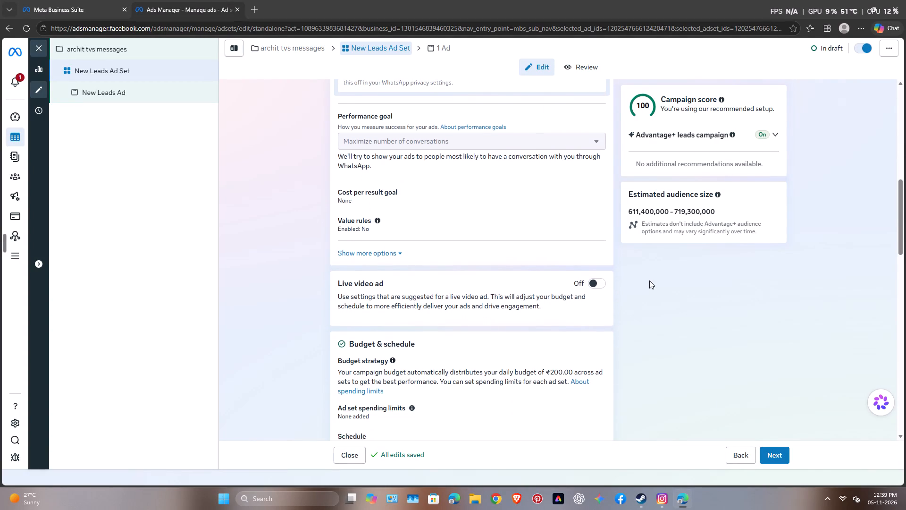
pyautogui.scroll(1, 649, 280)
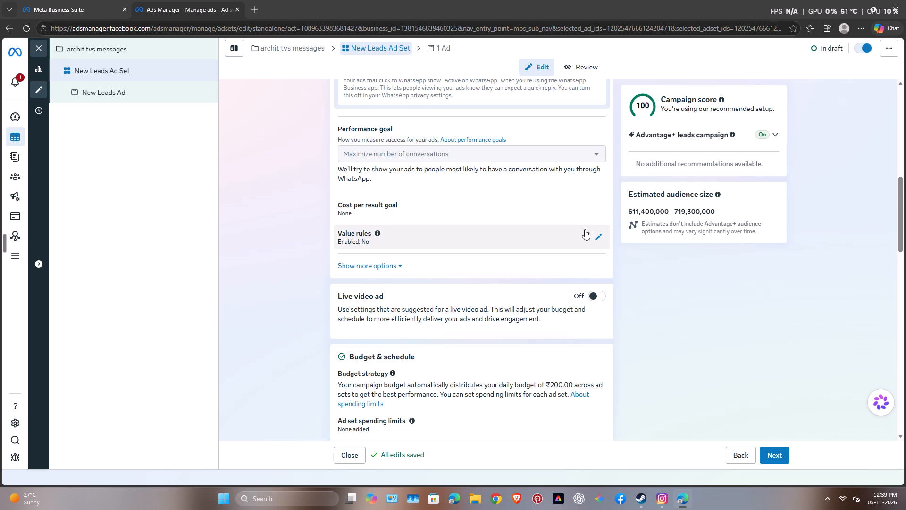
pyautogui.scroll(2, 566, 221)
pyautogui.scroll(-5, 566, 221)
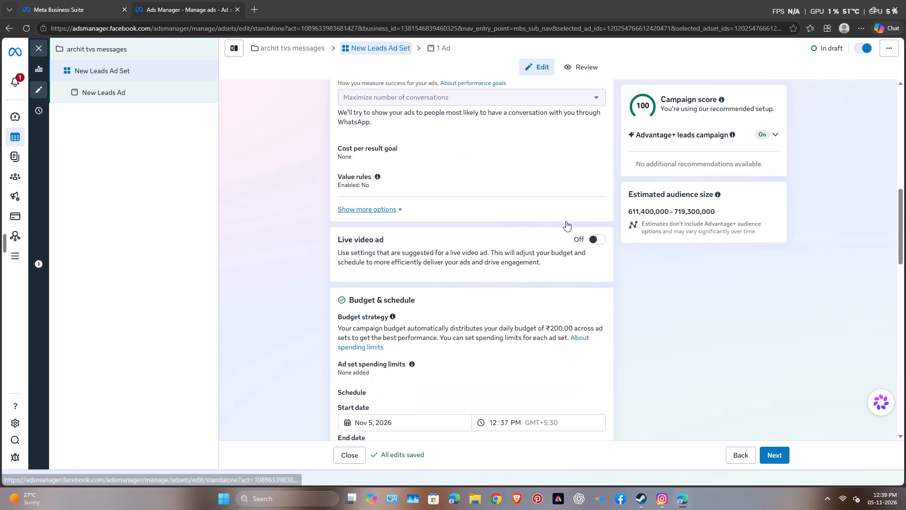
pyautogui.scroll(-3, 566, 221)
pyautogui.scroll(3, 566, 221)
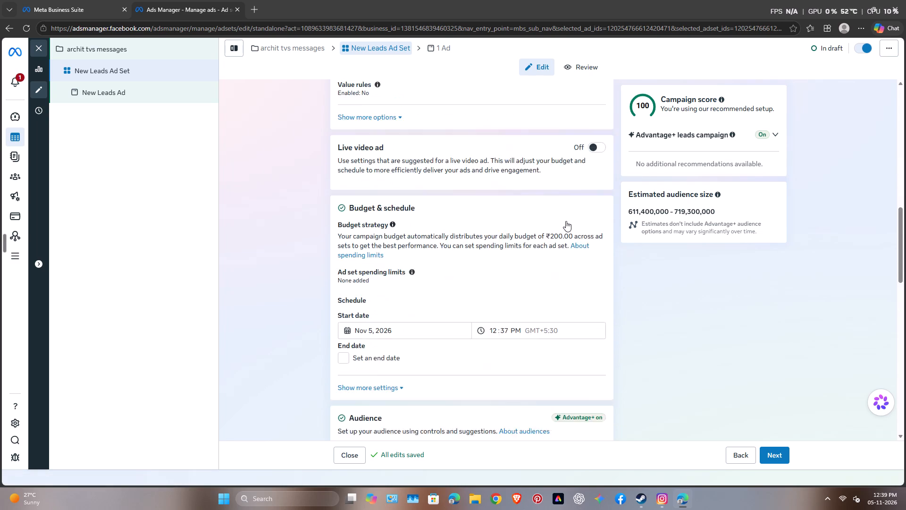
# Examine the ad set's performance goal, live video ad, budget and schedule, and audience control settings.
pyautogui.scroll(2, 566, 221)
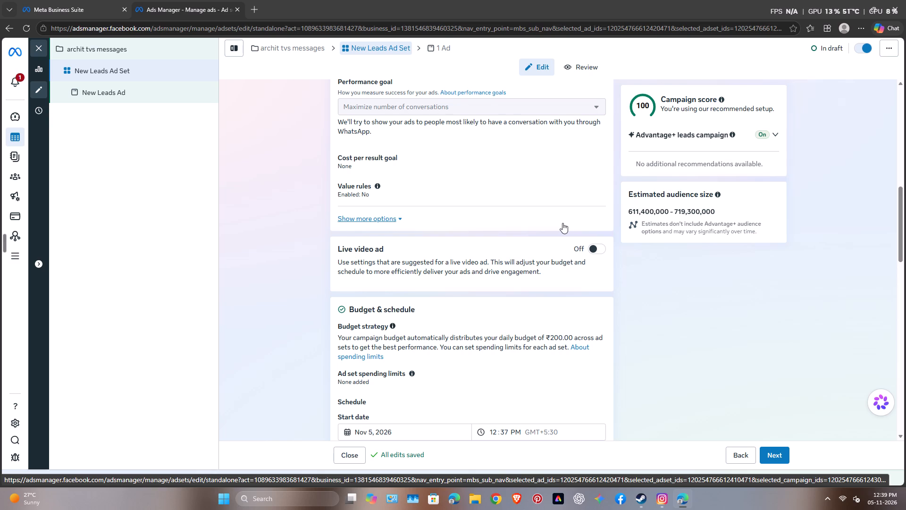
pyautogui.scroll(1, 562, 223)
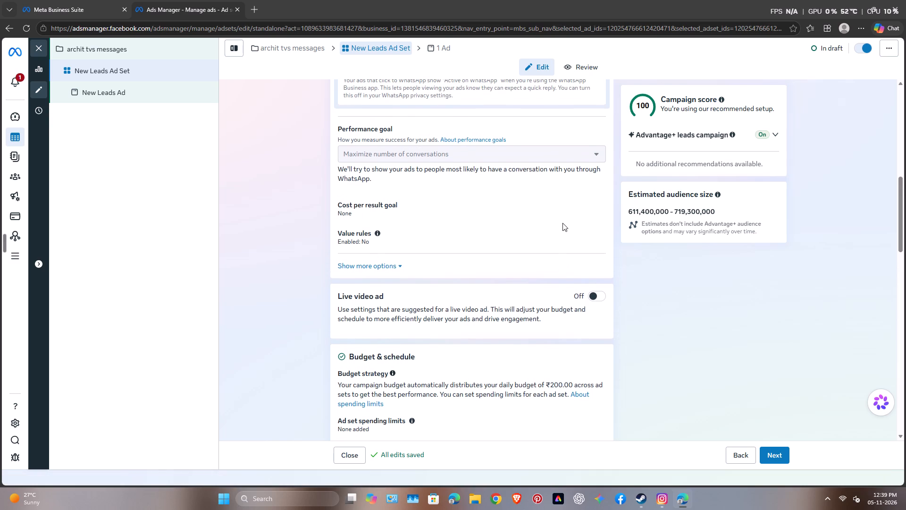
pyautogui.scroll(-1, 562, 223)
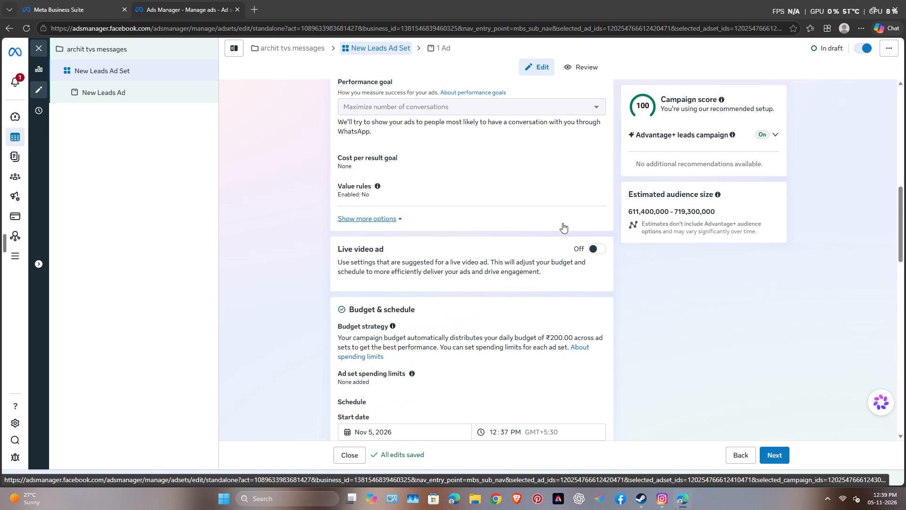
pyautogui.scroll(-3, 562, 223)
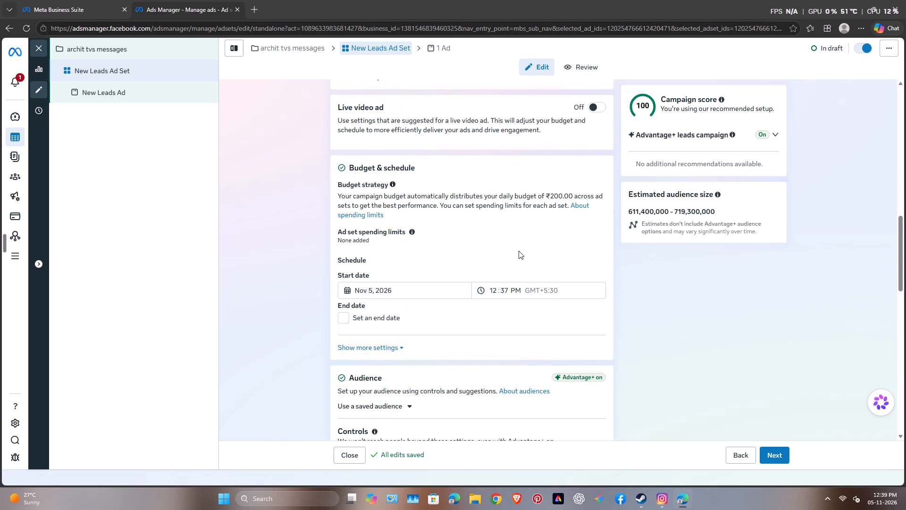
pyautogui.scroll(-5, 519, 251)
pyautogui.scroll(2, 519, 251)
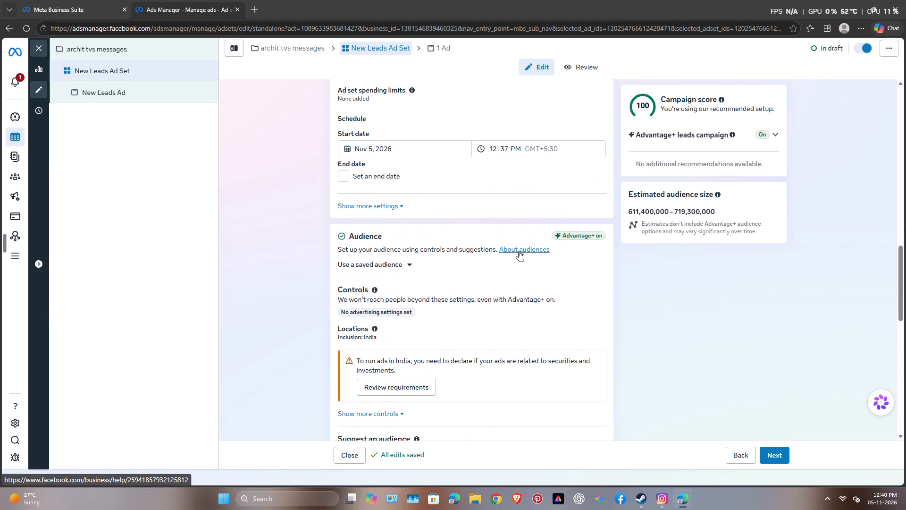
pyautogui.scroll(1, 519, 251)
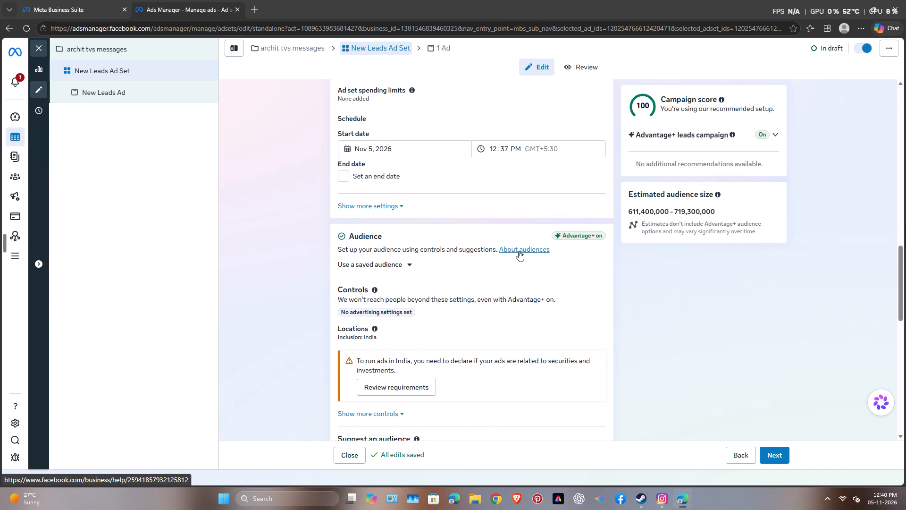
pyautogui.scroll(-1, 519, 251)
pyautogui.scroll(1, 519, 251)
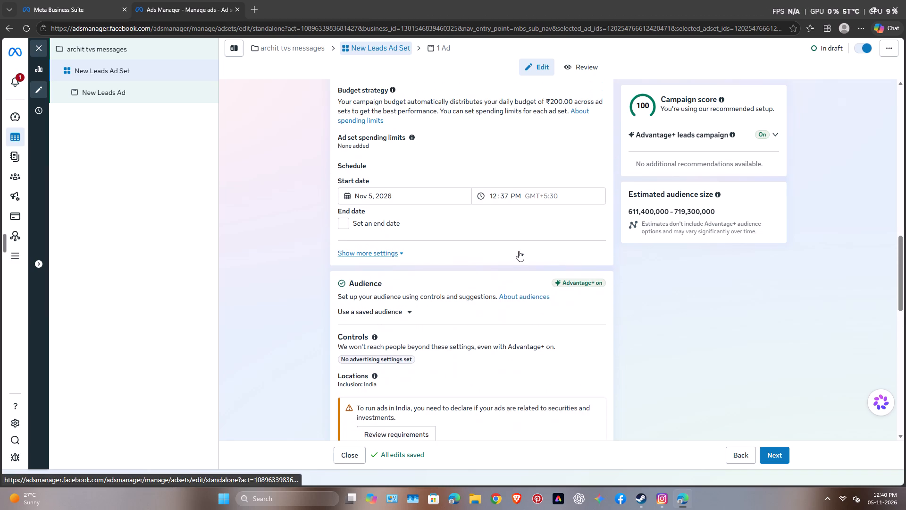
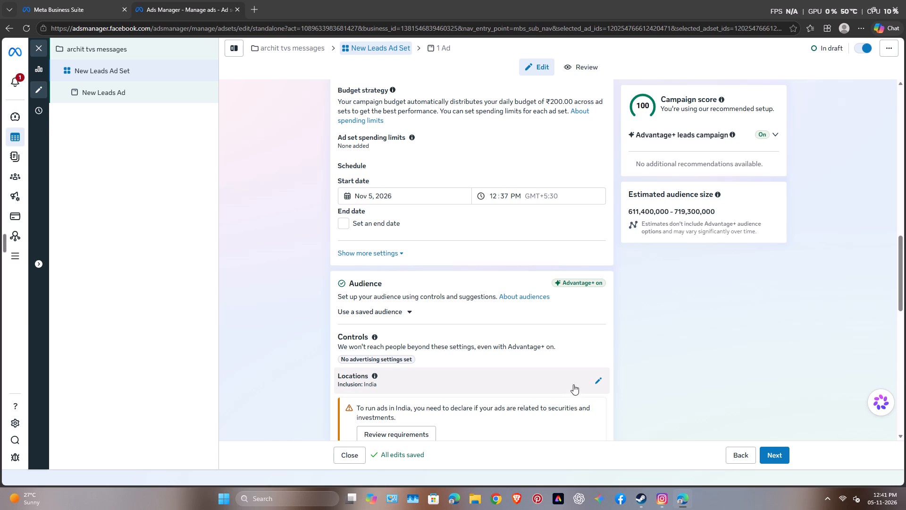
# Open the Locations control in the ad set's audience settings for editing.
pyautogui.click(594, 382)
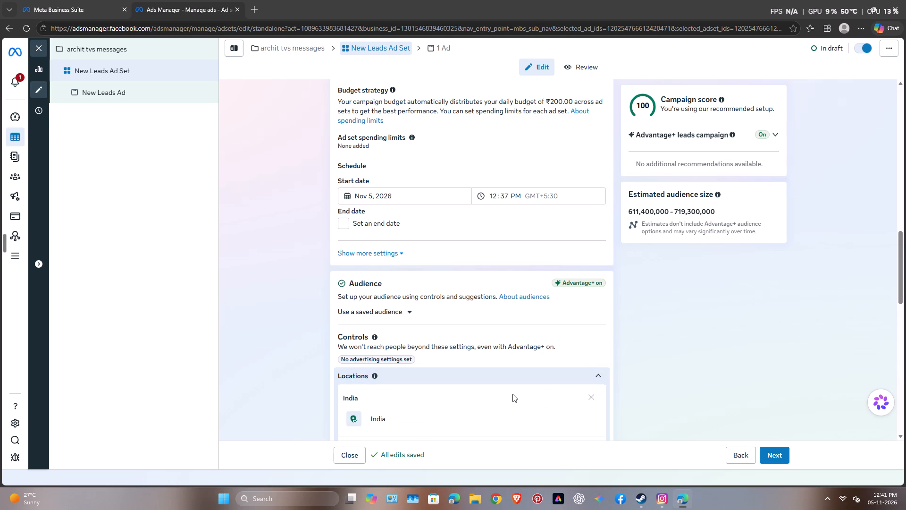
pyautogui.scroll(-2, 512, 394)
pyautogui.scroll(1, 512, 394)
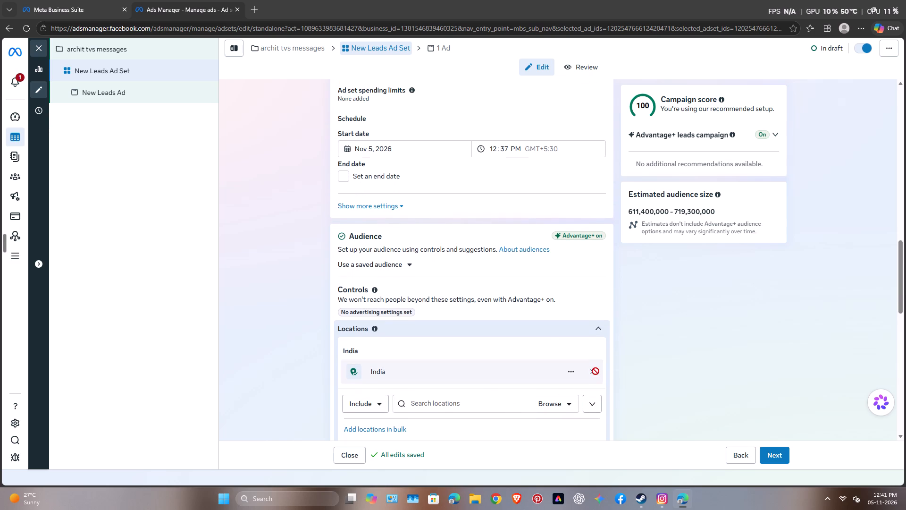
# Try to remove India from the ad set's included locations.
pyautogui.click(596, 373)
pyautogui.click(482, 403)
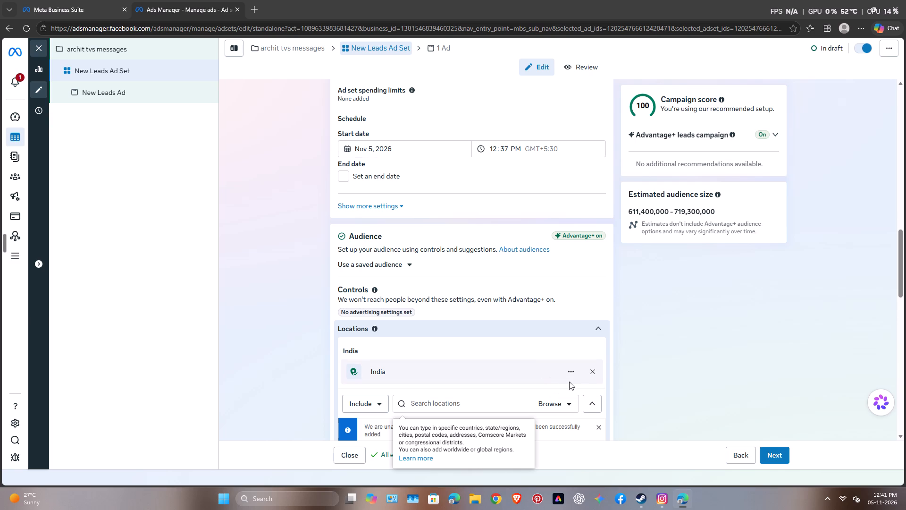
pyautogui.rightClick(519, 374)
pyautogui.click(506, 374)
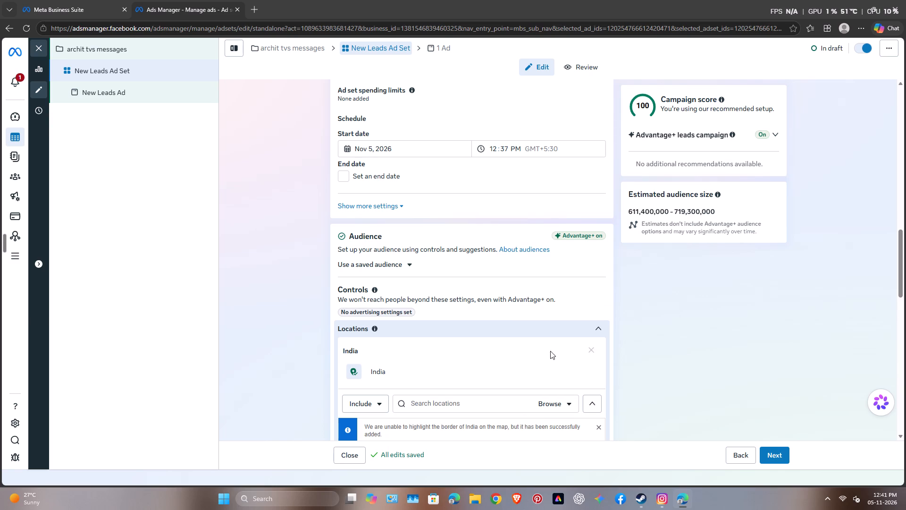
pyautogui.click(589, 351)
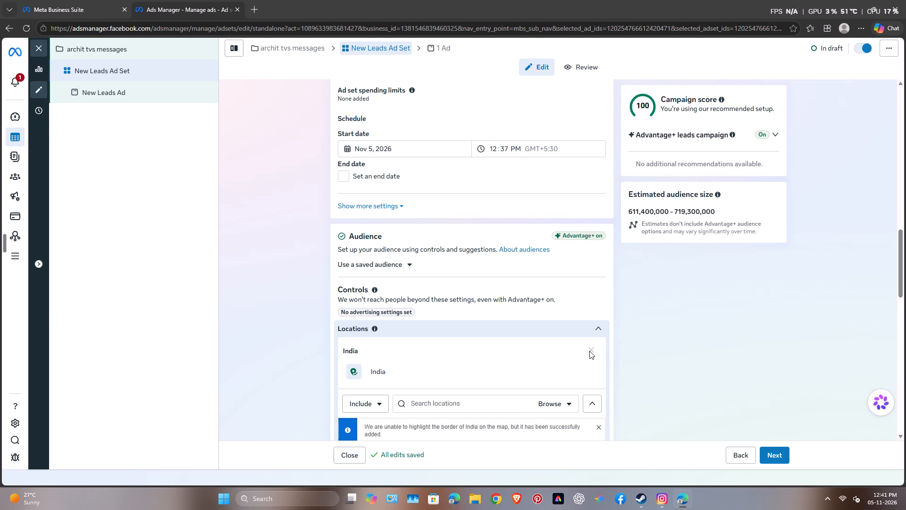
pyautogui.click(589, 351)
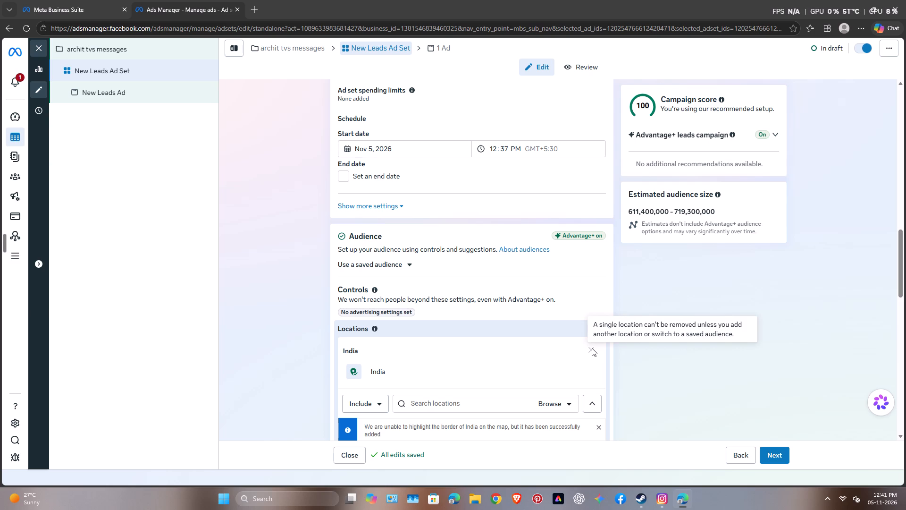
# Search the locations for "narsinghpur" and include the city Narsinghpur, Madhya Pradesh, India in the audience.
pyautogui.click(473, 402)
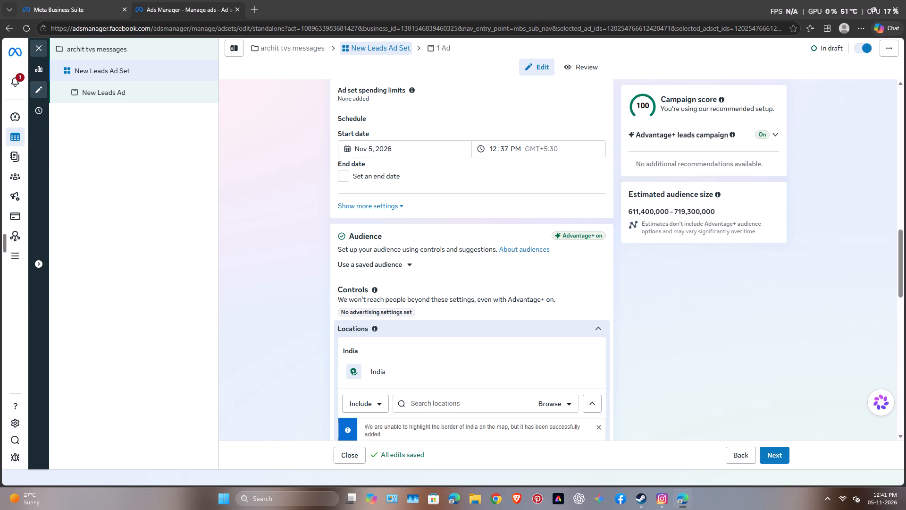
pyautogui.scroll(-2, 476, 399)
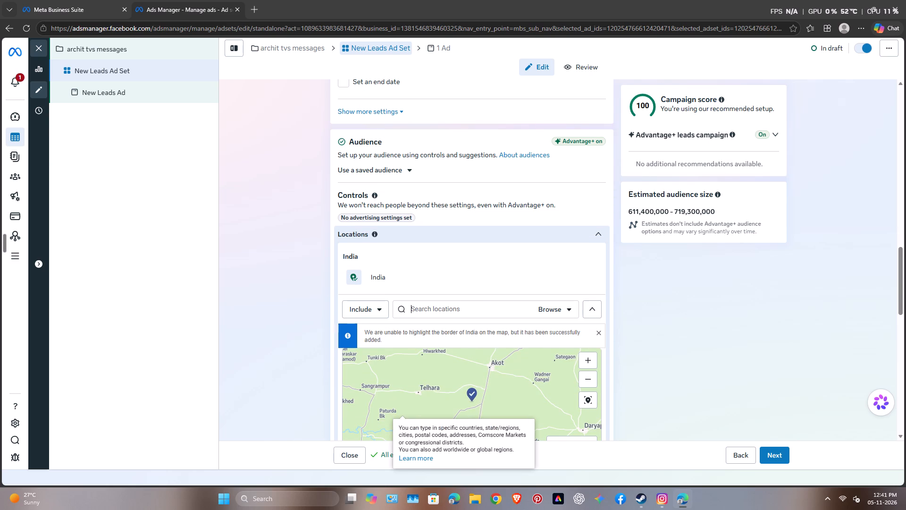
pyautogui.write('ns')
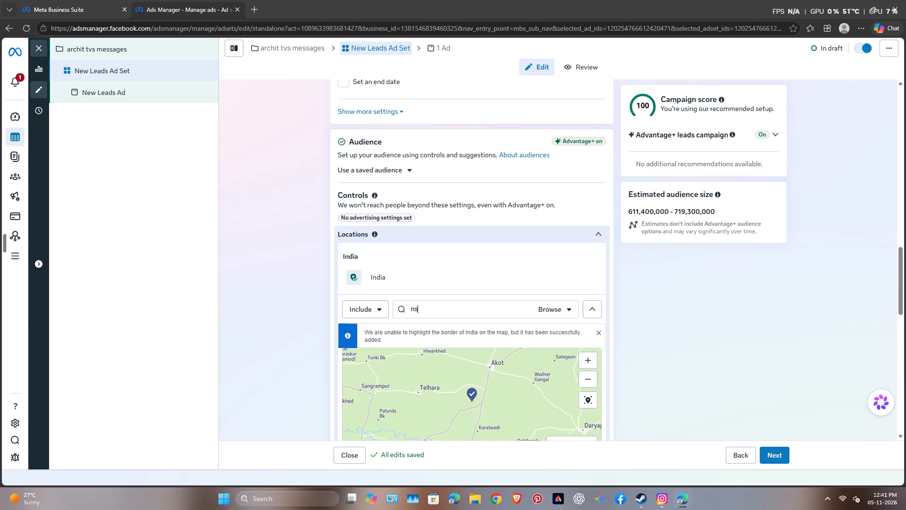
pyautogui.press('BackSpace')
pyautogui.write('ar')
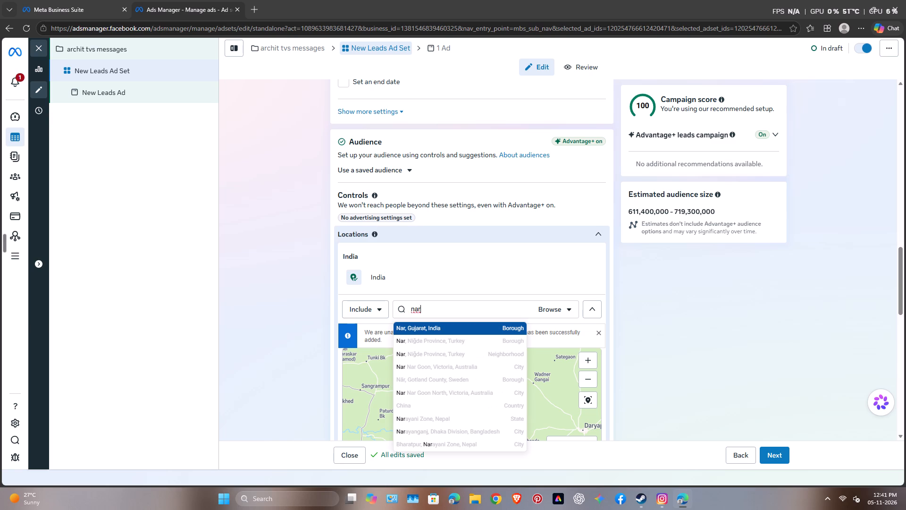
pyautogui.write('singhpur')
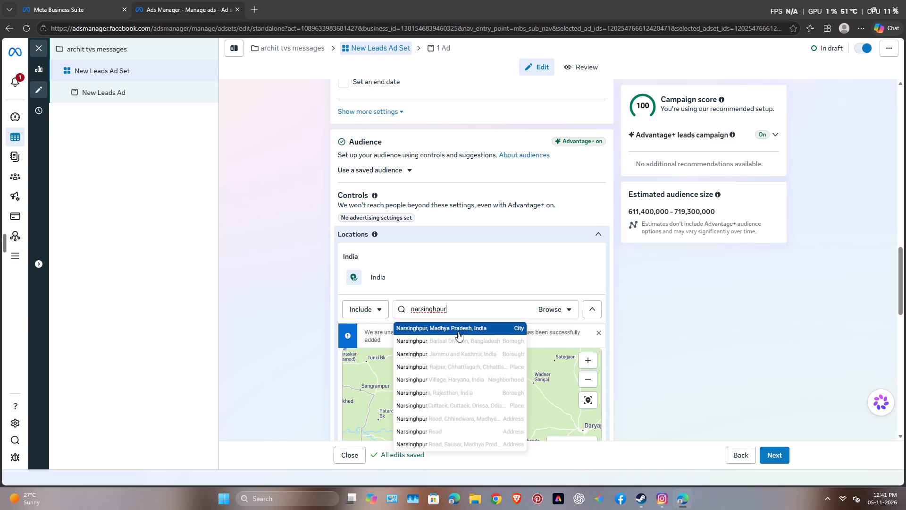
pyautogui.click(458, 331)
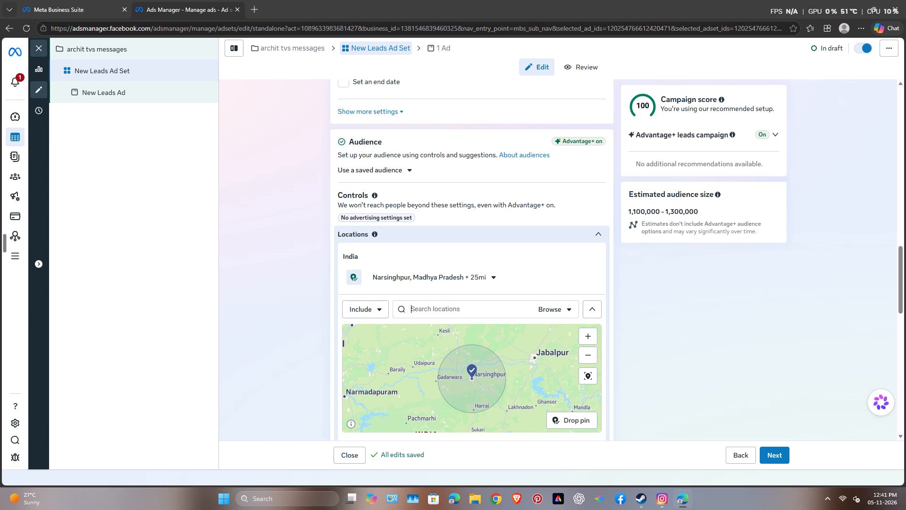
# Open the radius options of the Narsinghpur, Madhya Pradesh location.
pyautogui.scroll(-1, 561, 357)
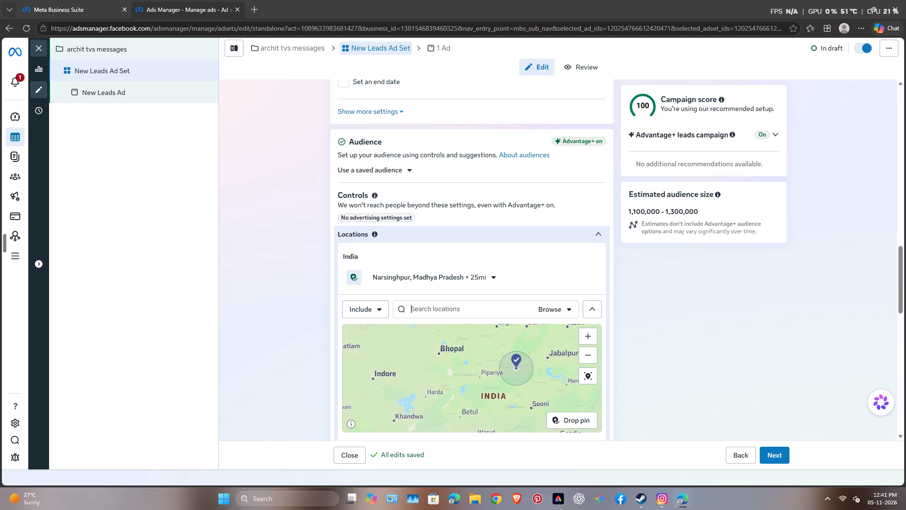
pyautogui.scroll(1, 546, 348)
pyautogui.scroll(-1, 503, 269)
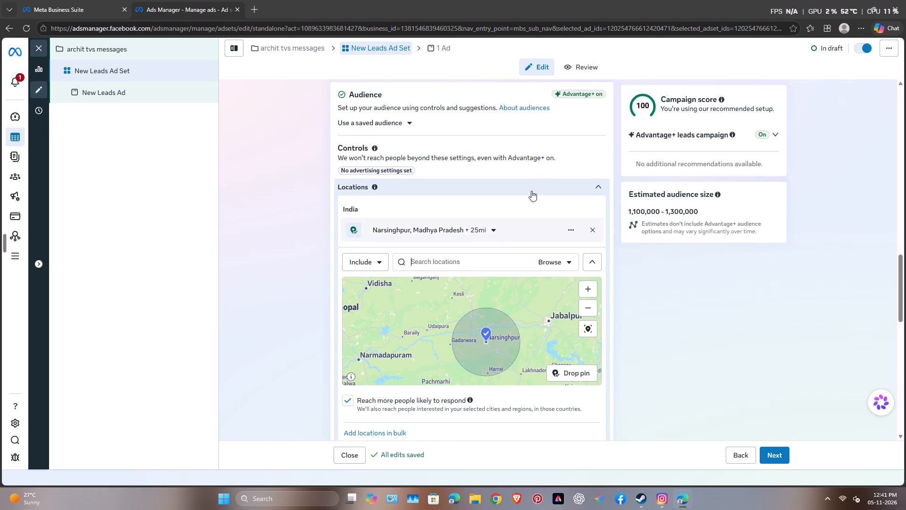
pyautogui.scroll(-1, 535, 178)
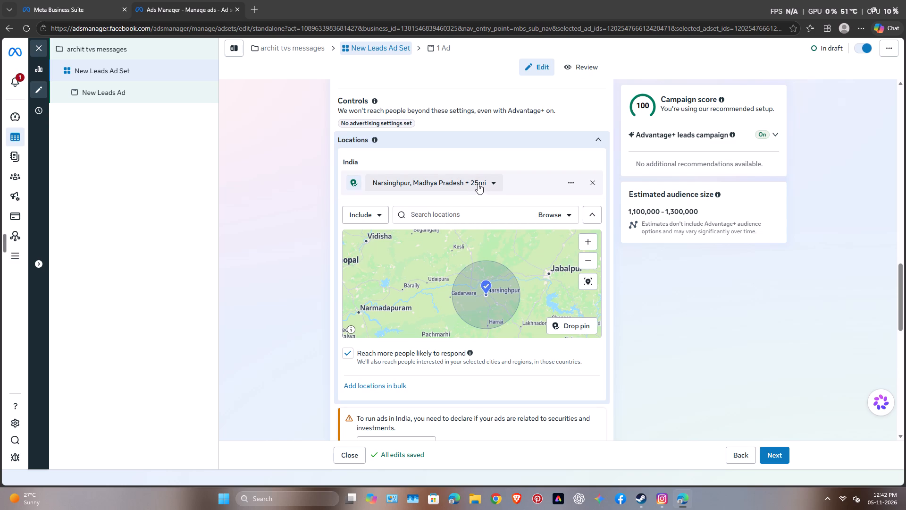
pyautogui.click(493, 183)
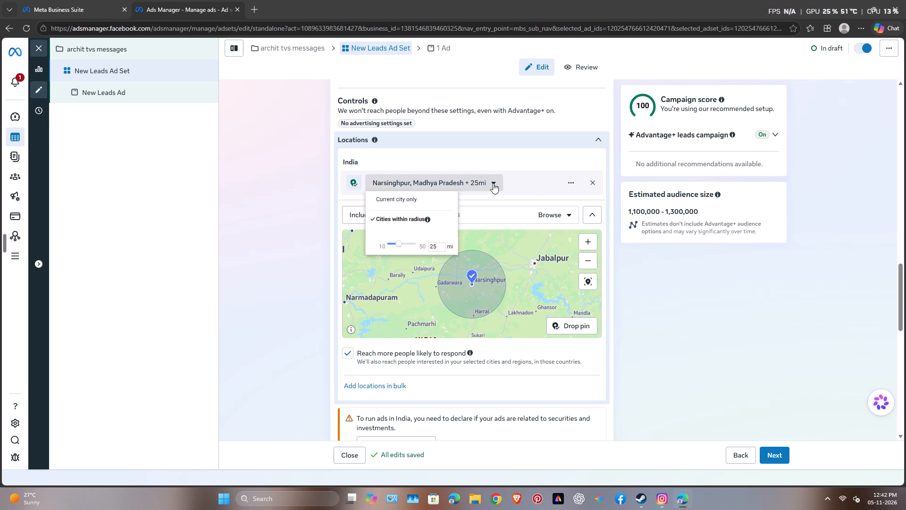